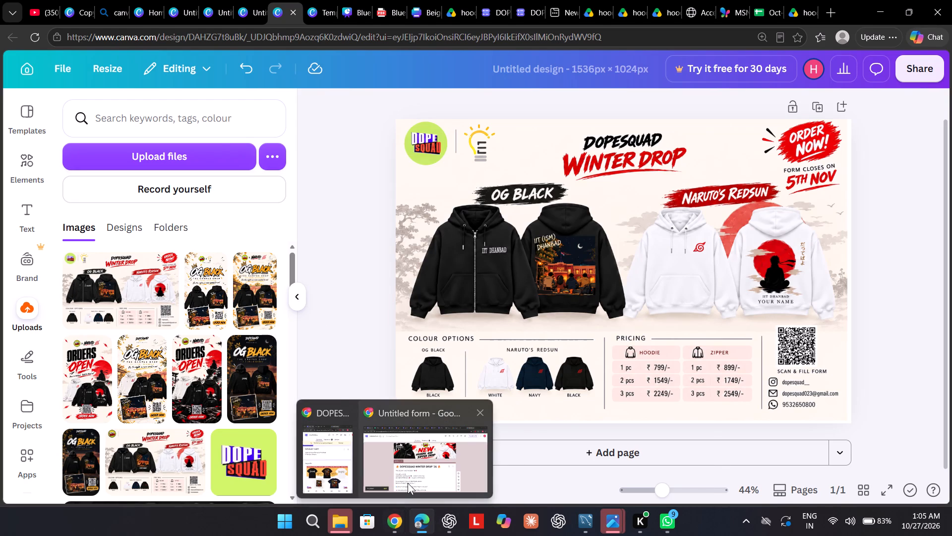
# Switch to Chrome, search the web for "google form", open Google Forms and create a blank form.
pyautogui.click(408, 483)
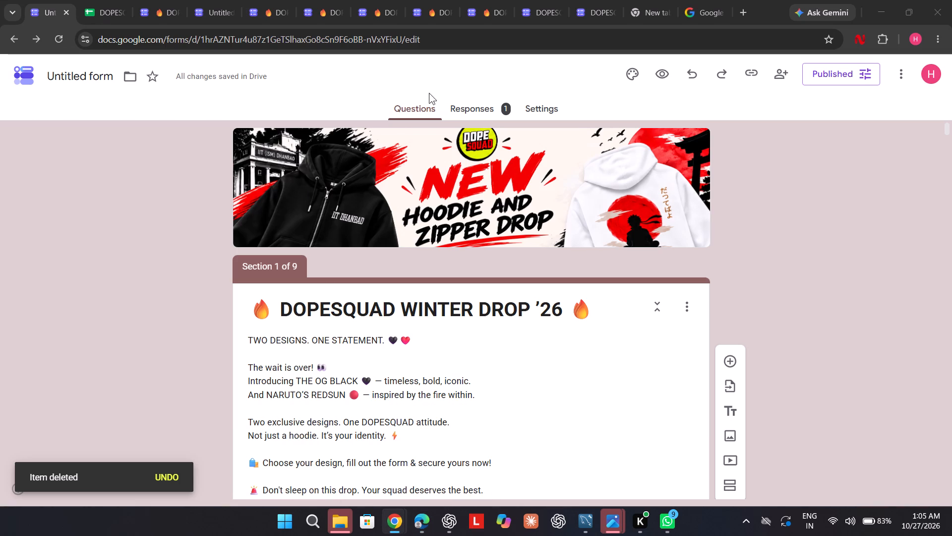
pyautogui.click(741, 12)
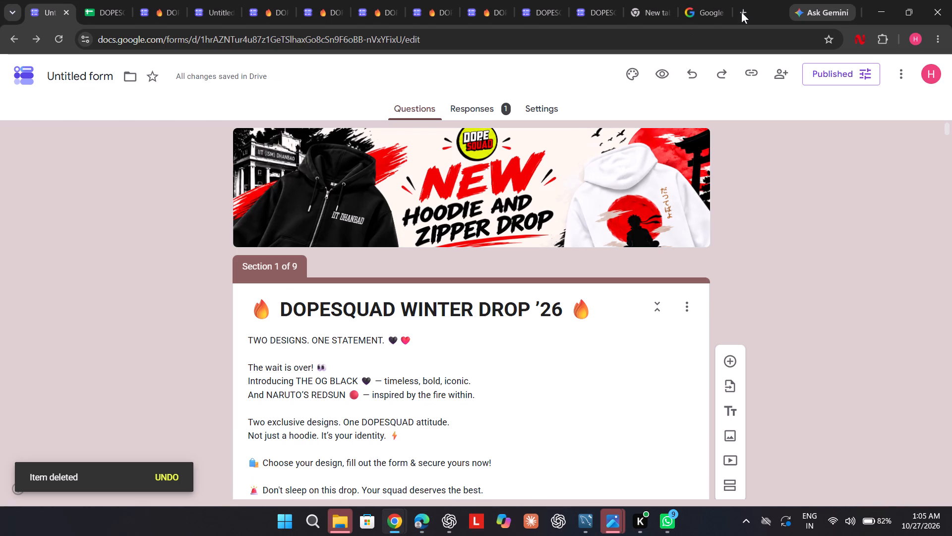
pyautogui.click(746, 11)
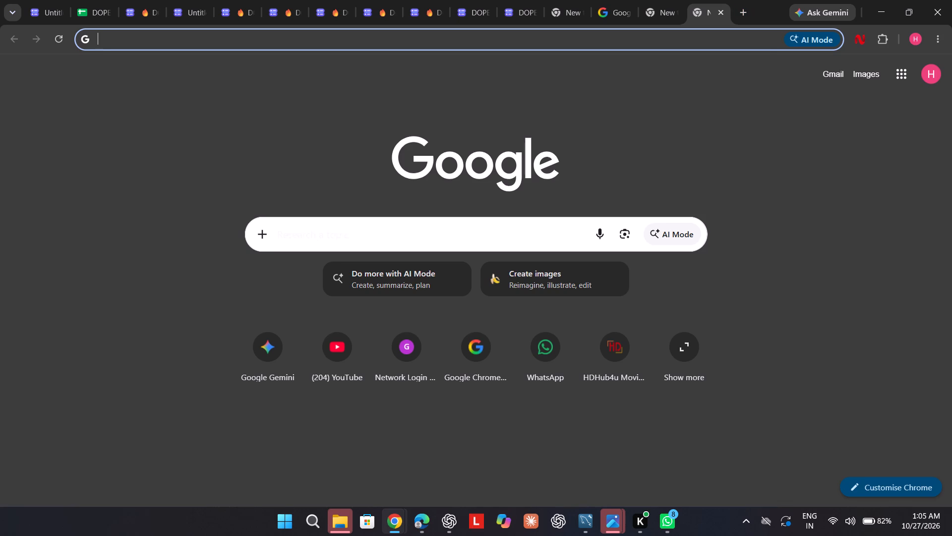
pyautogui.write('goo')
pyautogui.press('g')
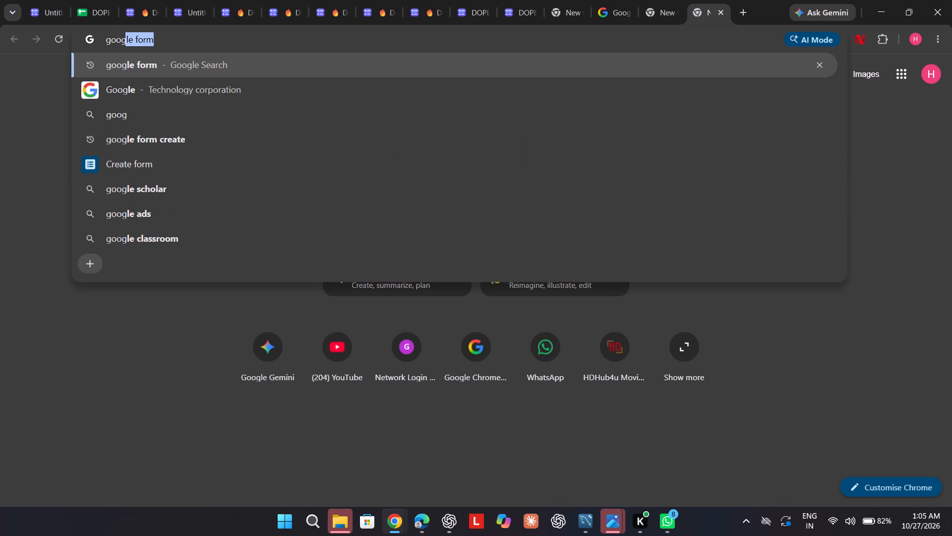
pyautogui.click(633, 61)
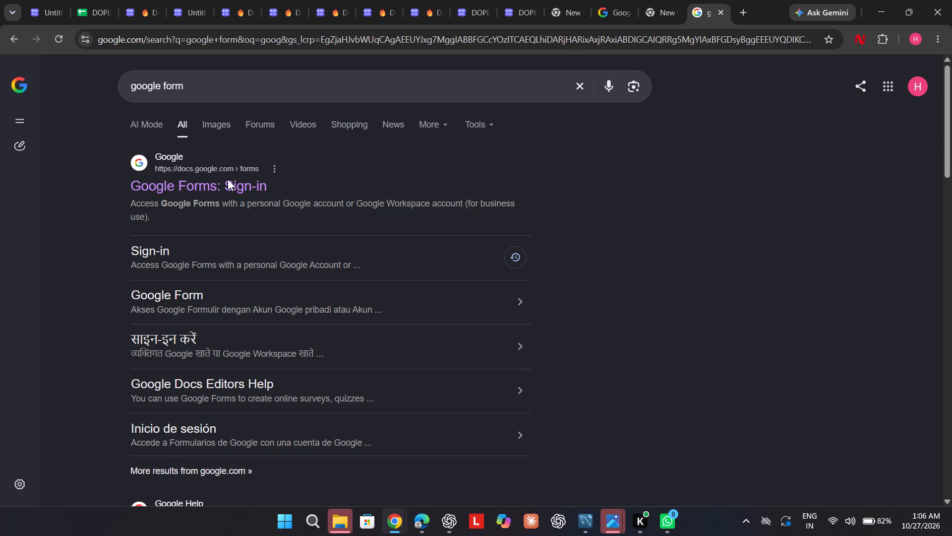
pyautogui.click(204, 176)
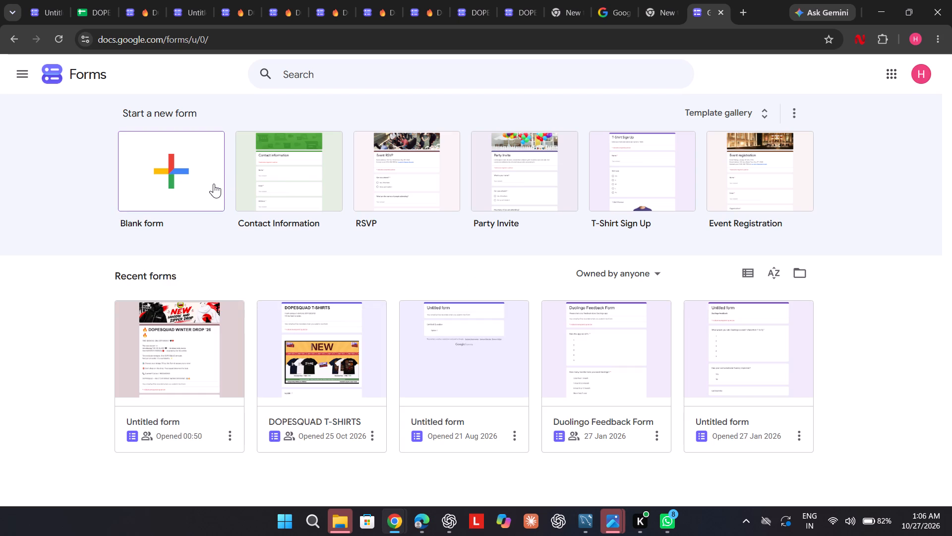
pyautogui.click(195, 180)
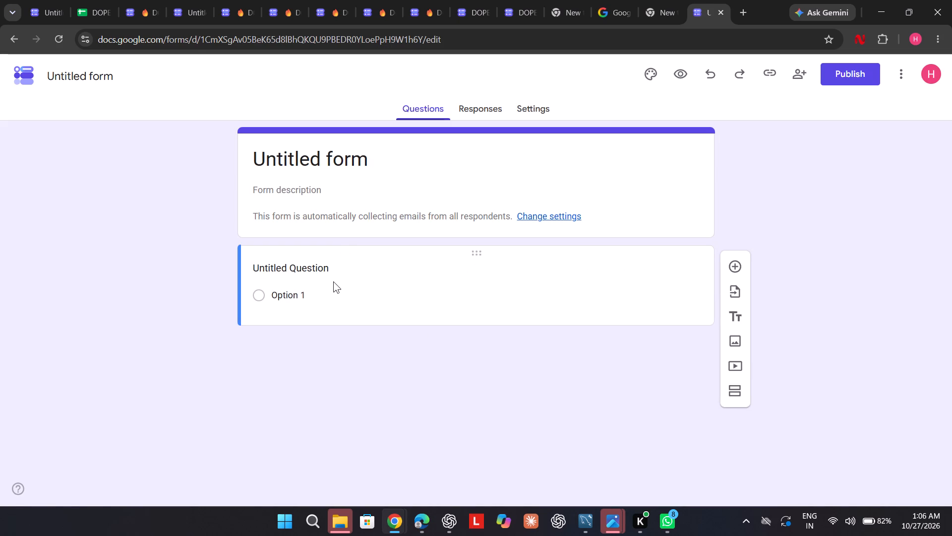
# Set up the first question as a required short-answer question titled "Name".
pyautogui.click(335, 272)
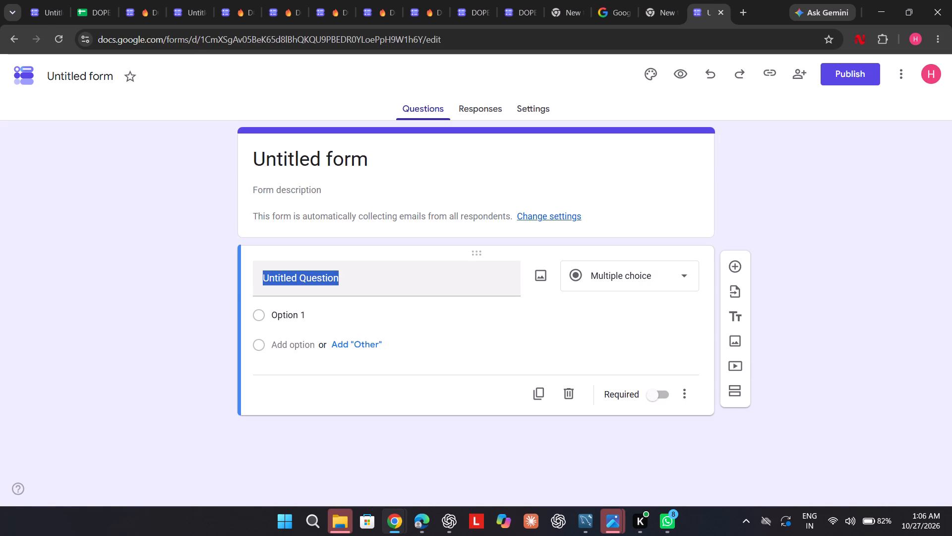
pyautogui.click(338, 272)
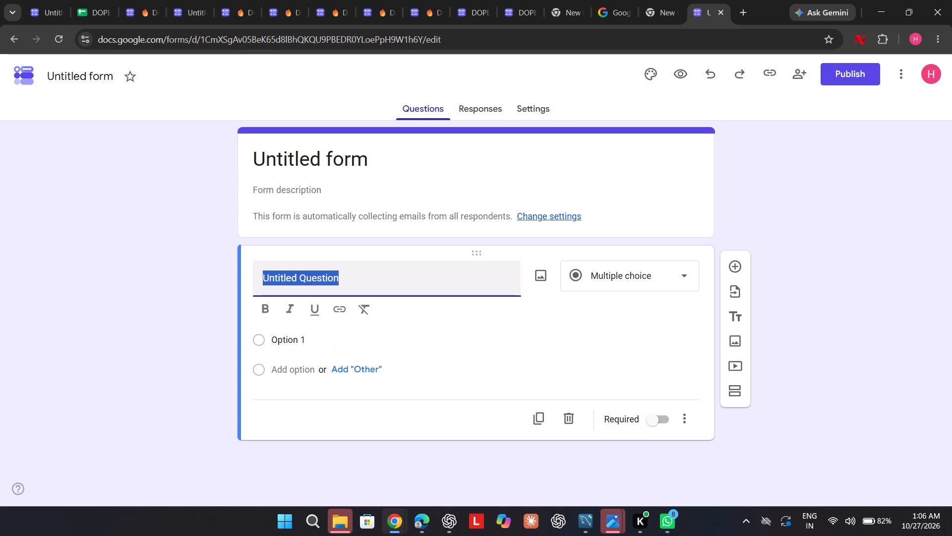
pyautogui.write('ame')
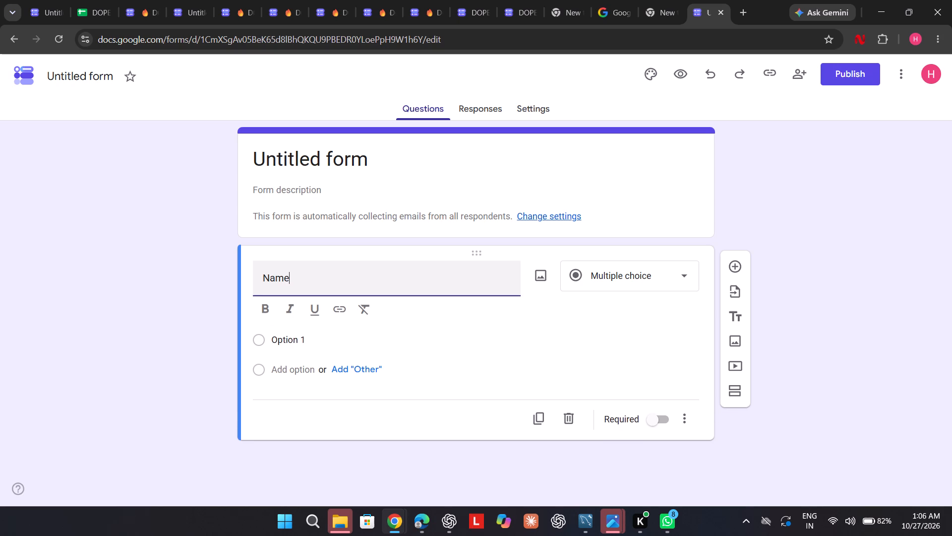
pyautogui.click(578, 278)
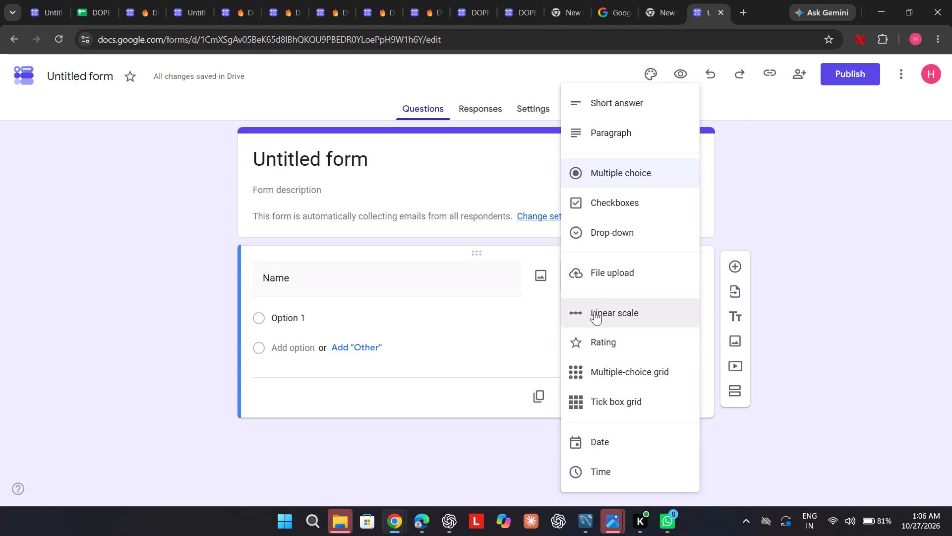
pyautogui.click(617, 107)
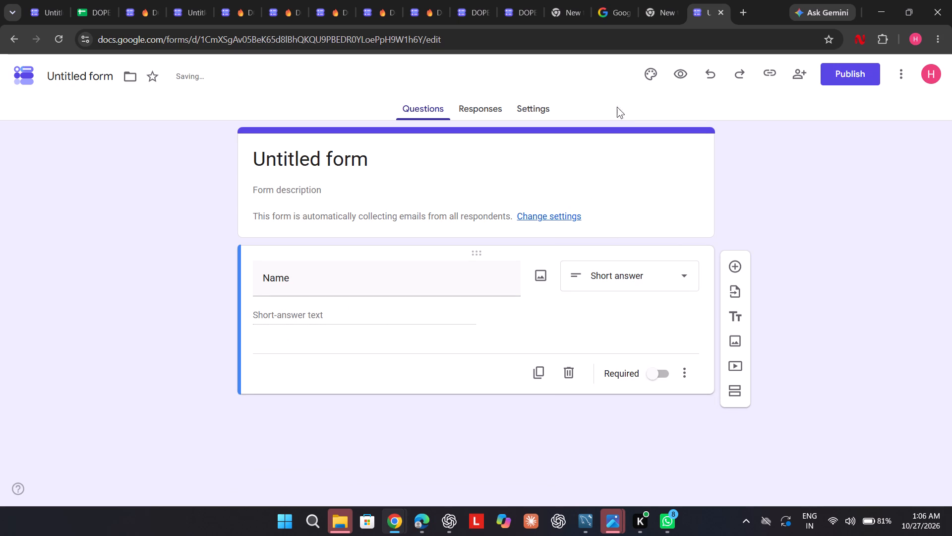
pyautogui.click(664, 373)
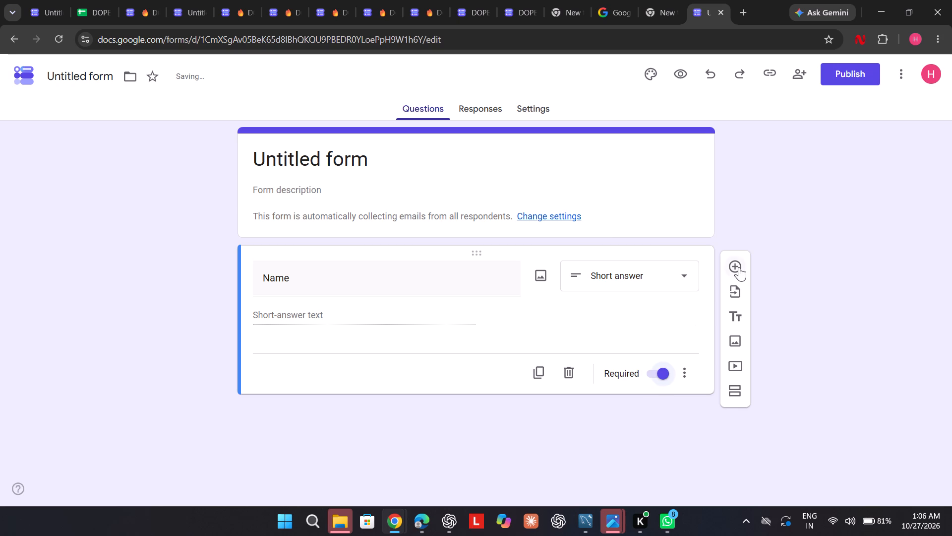
# Add a required short-answer question titled "Contact No." below the Name question.
pyautogui.click(738, 267)
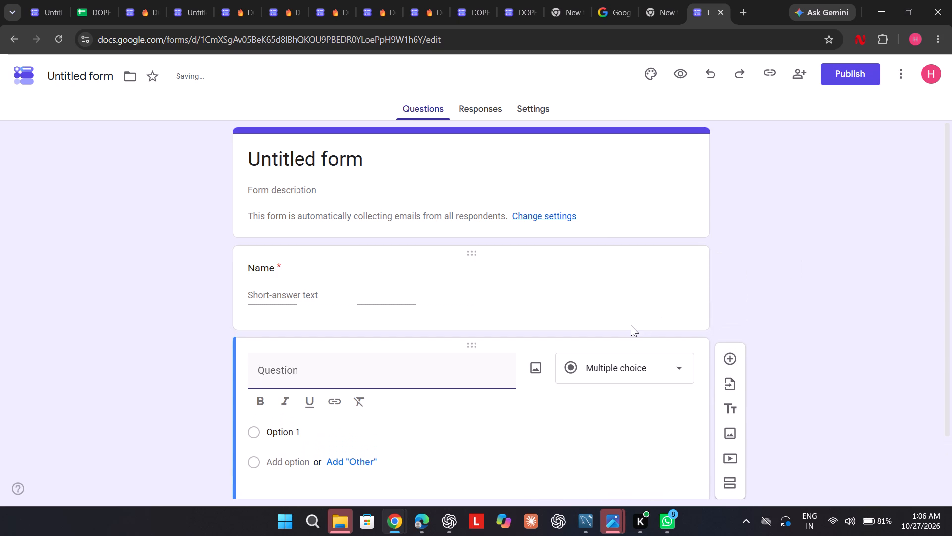
pyautogui.press('h')
pyautogui.press('BackSpace')
pyautogui.press('BackSpace')
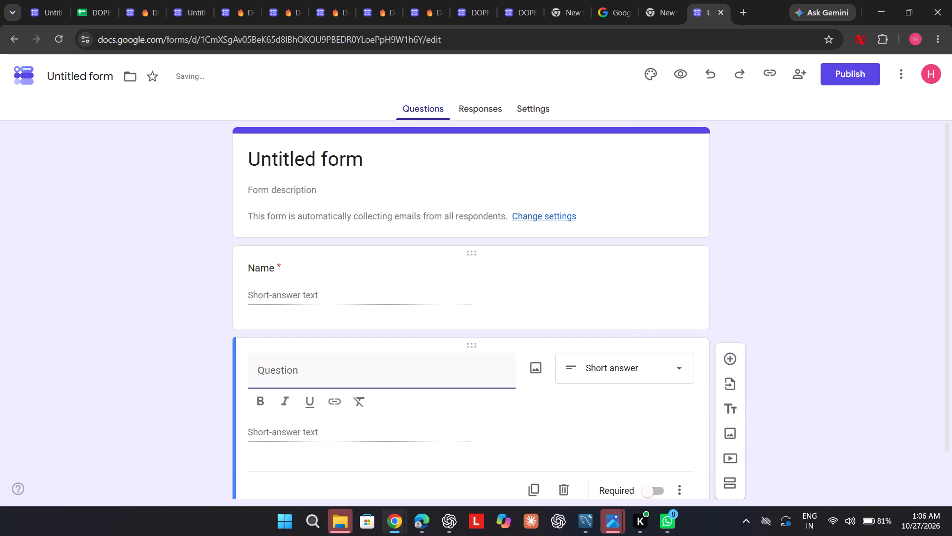
pyautogui.press('BackSpace')
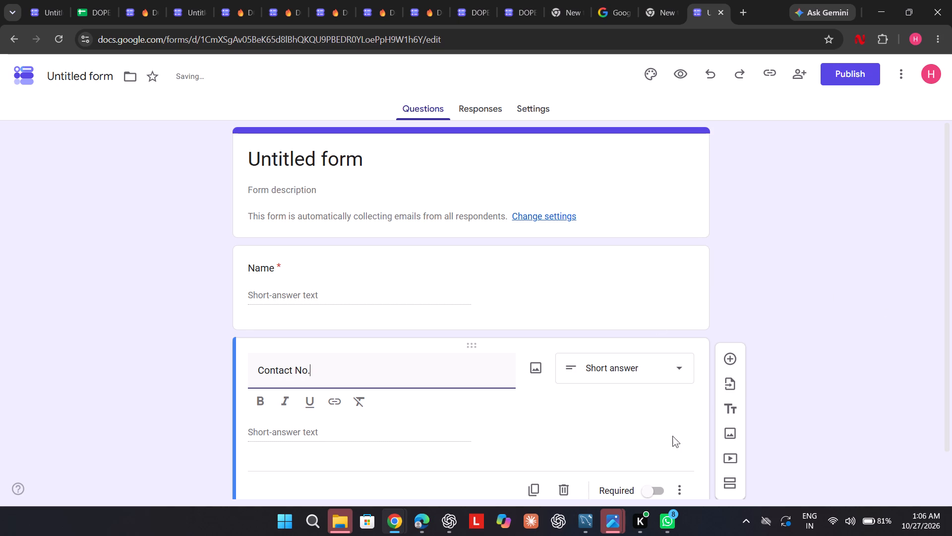
pyautogui.click(651, 488)
pyautogui.scroll(-3, 651, 488)
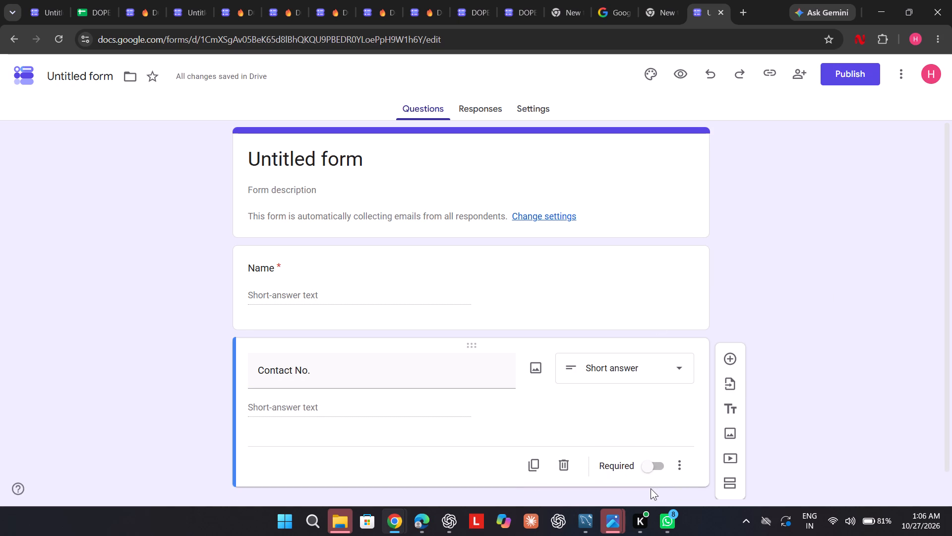
pyautogui.click(652, 466)
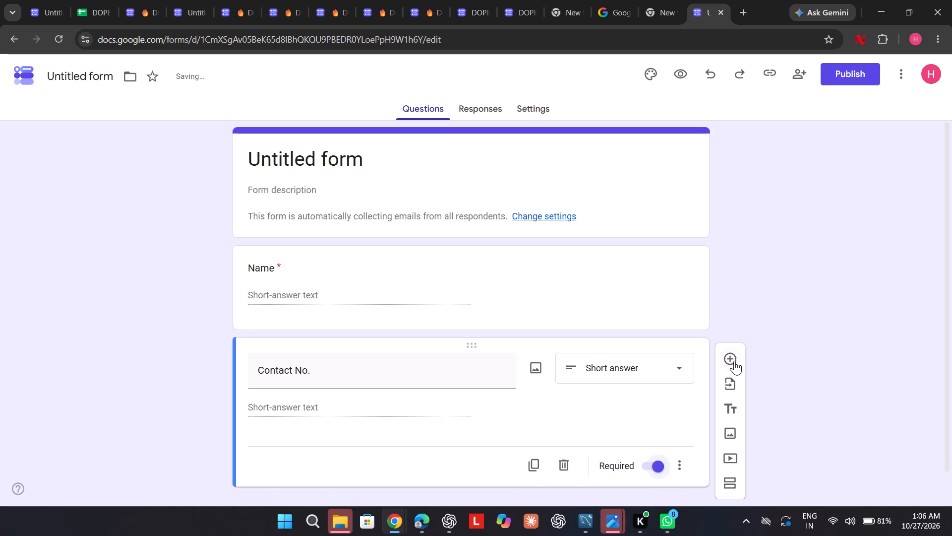
# Add a question titled "Front Letter" below the Contact No. question.
pyautogui.click(733, 360)
pyautogui.scroll(-1, 615, 378)
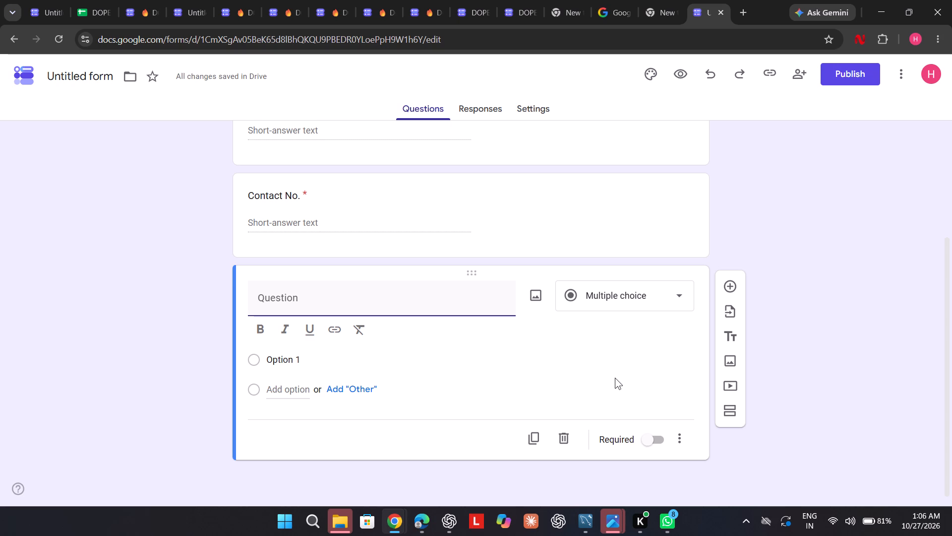
pyautogui.scroll(3, 615, 378)
pyautogui.scroll(-1, 615, 378)
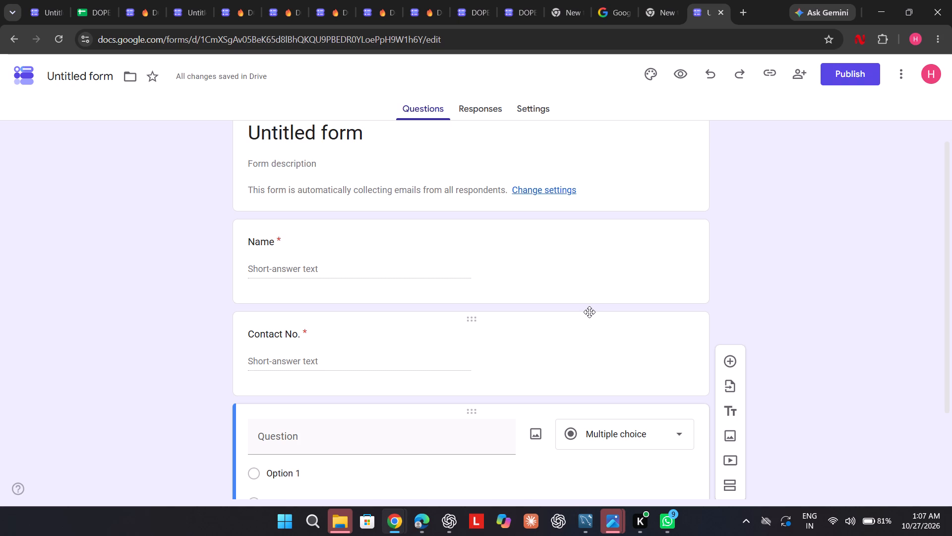
pyautogui.click(331, 445)
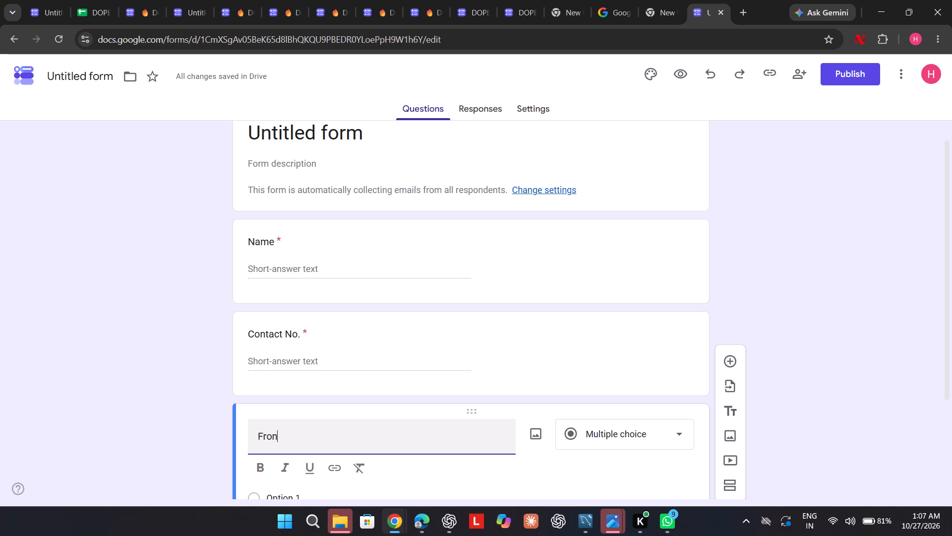
pyautogui.write('etter')
# Retitle the Contact No. question as "Admission Number" with the short-answer type.
pyautogui.scroll(-1, 779, 331)
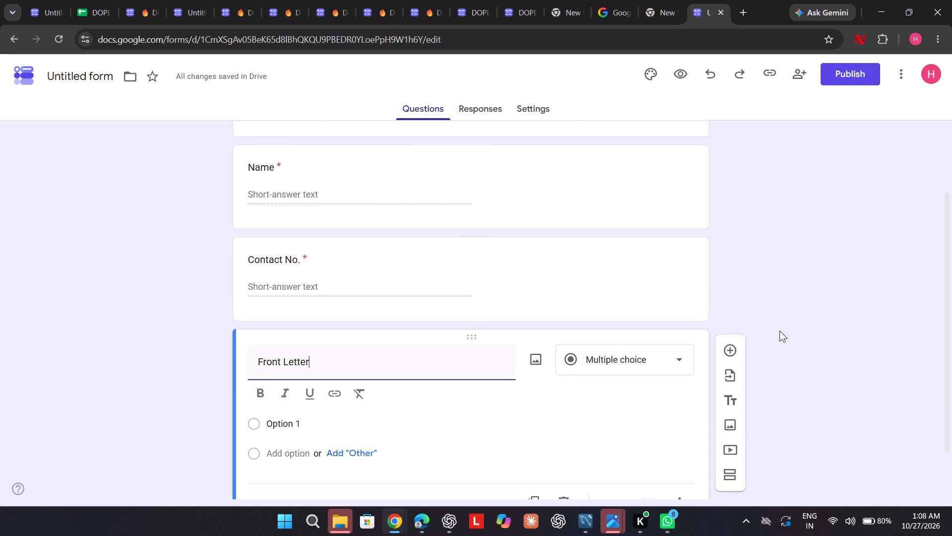
pyautogui.scroll(1, 779, 331)
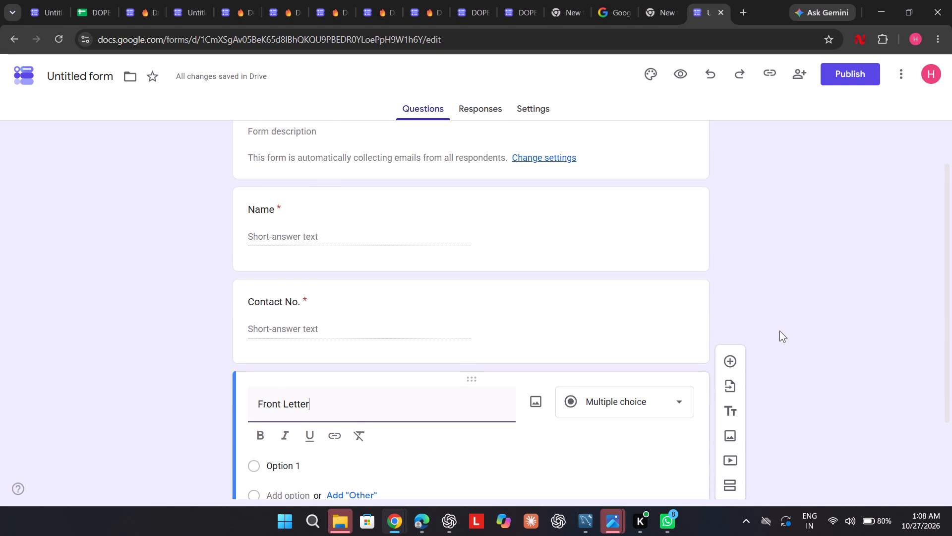
pyautogui.click(336, 308)
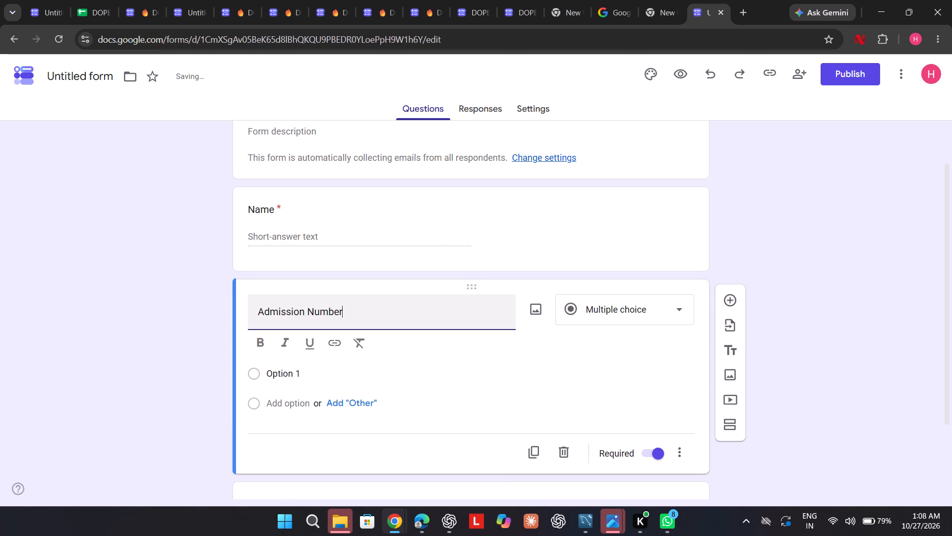
pyautogui.click(639, 332)
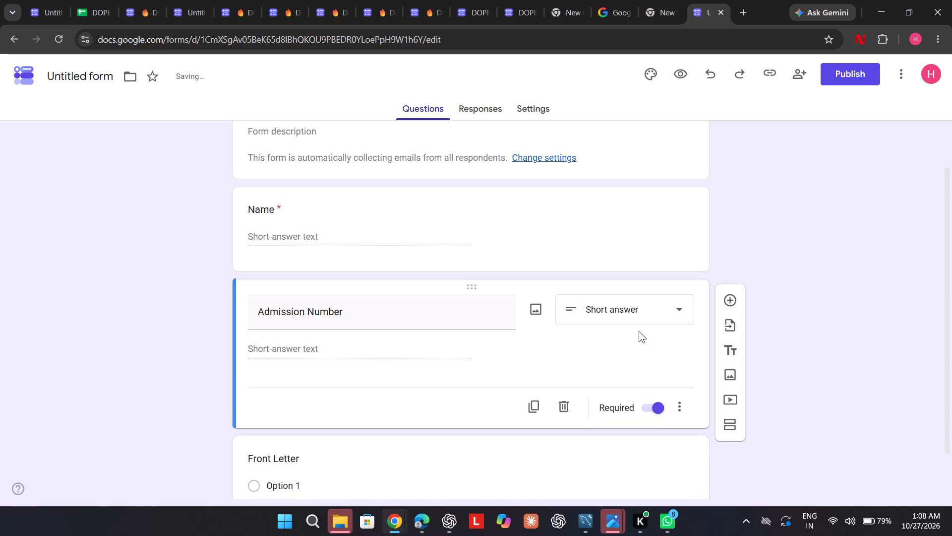
# Add a required short-answer question titled "Phone Number" directly below the Admission Number question.
pyautogui.click(728, 301)
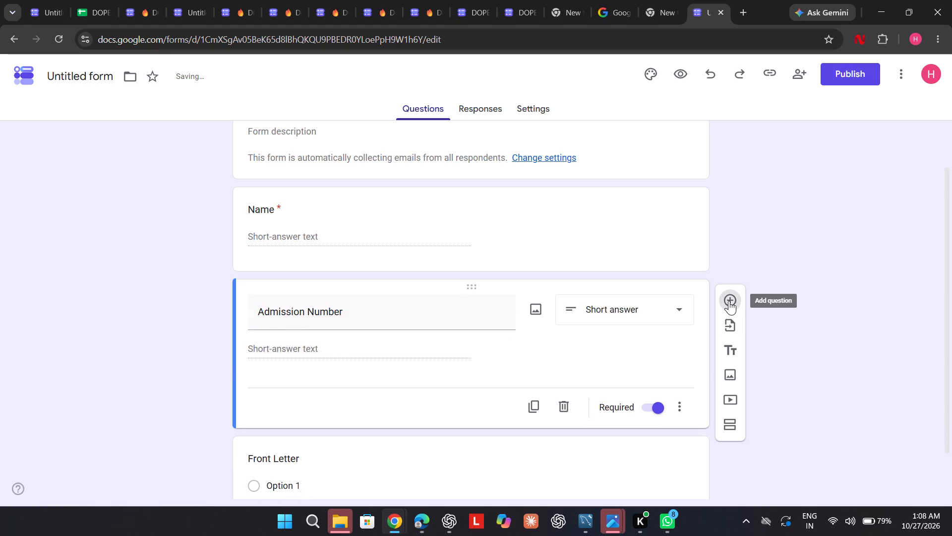
pyautogui.scroll(-1, 728, 301)
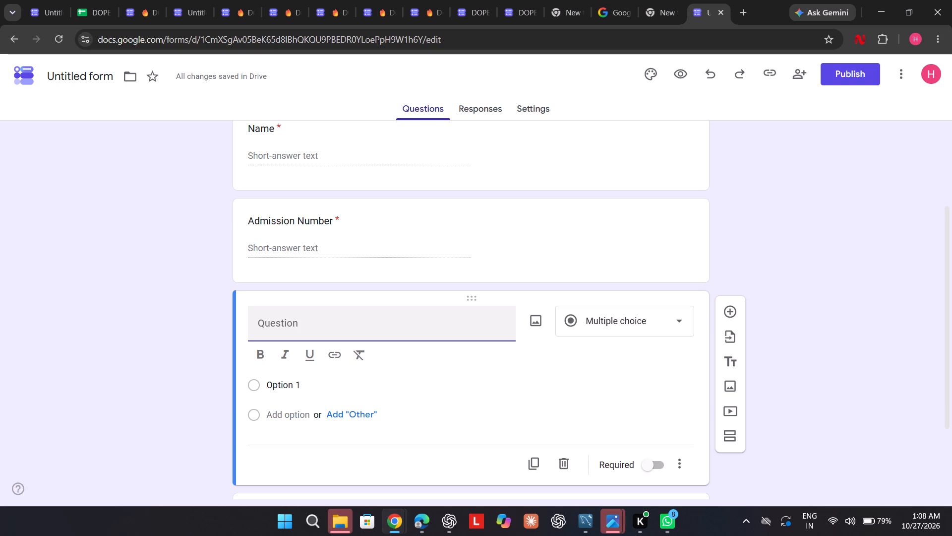
pyautogui.write('hone')
pyautogui.press('space')
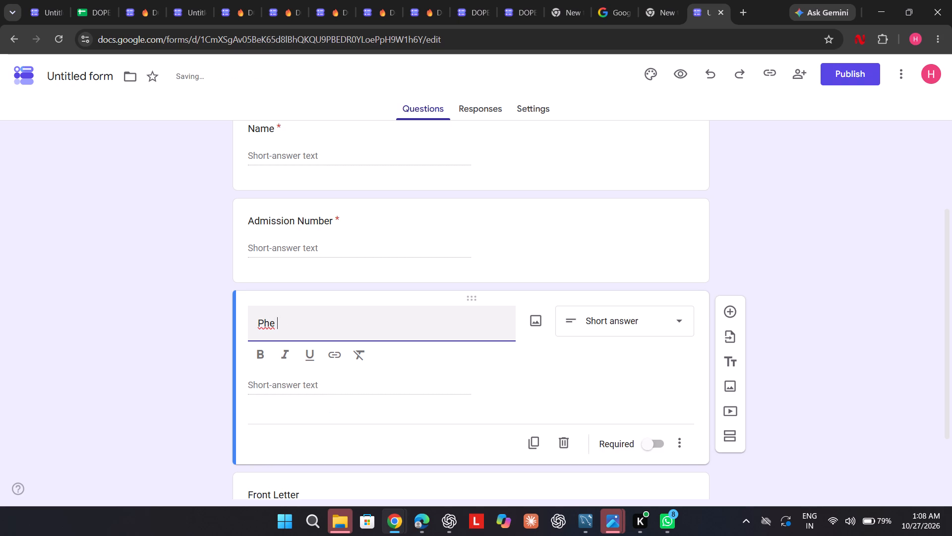
pyautogui.press('BackSpace')
pyautogui.press('BackSpace')
pyautogui.press('BackSpace')
pyautogui.press('BackSpace')
pyautogui.press('BackSpace')
pyautogui.press('BackSpace')
pyautogui.write('one')
pyautogui.press('space')
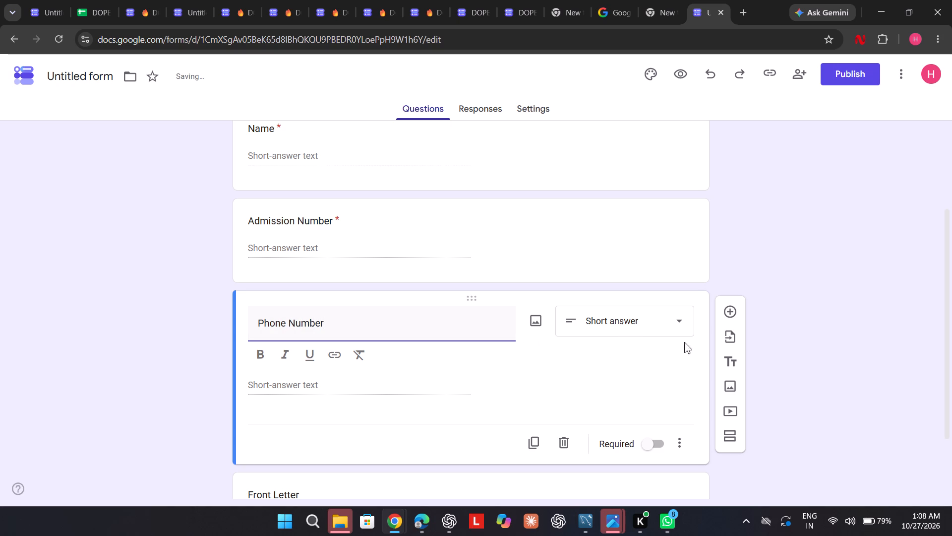
pyautogui.click(662, 449)
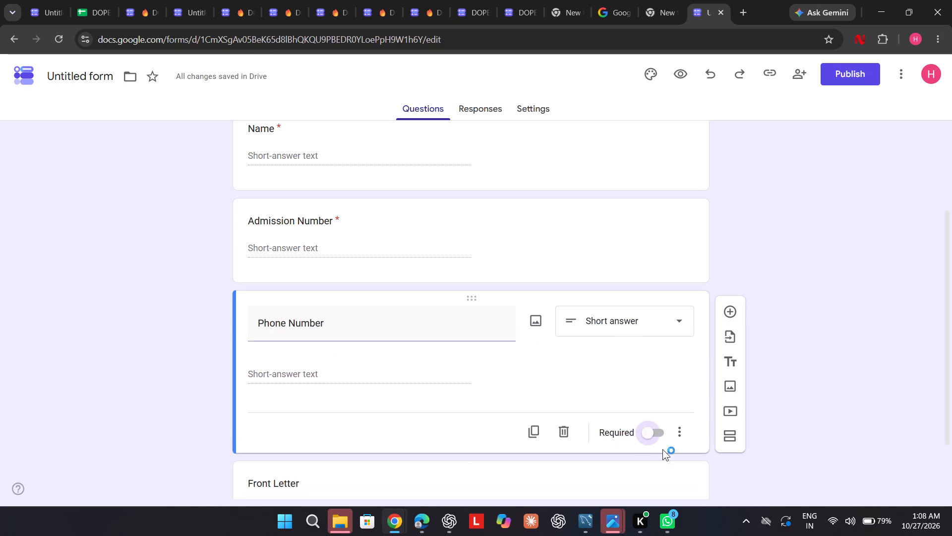
pyautogui.click(656, 418)
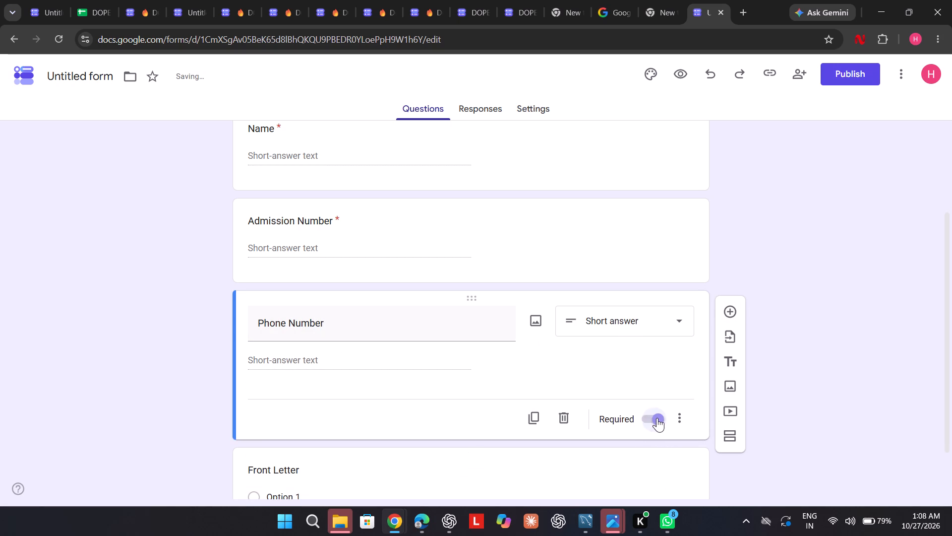
# Add a required short-answer question titled "Email Id" directly below the Phone Number question.
pyautogui.click(728, 309)
pyautogui.scroll(-1, 728, 309)
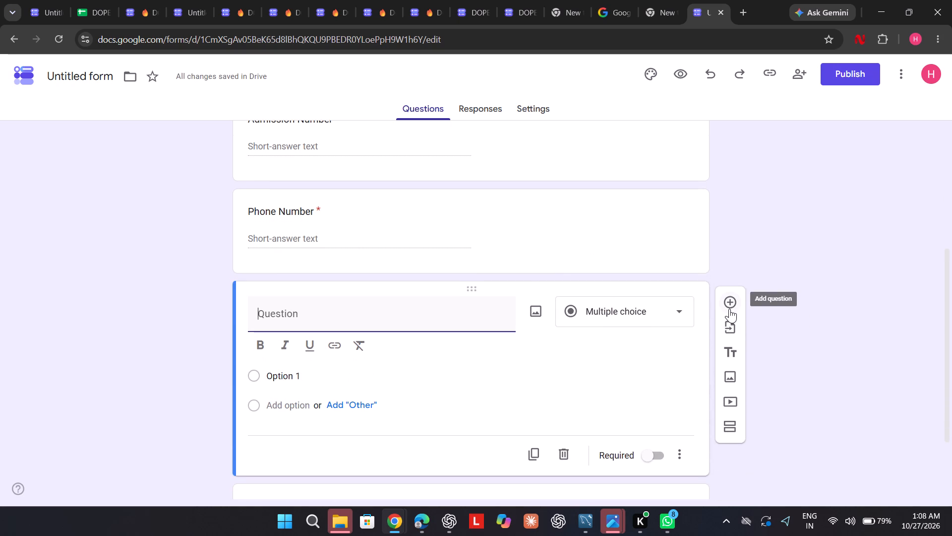
pyautogui.write('mail')
pyautogui.press('space')
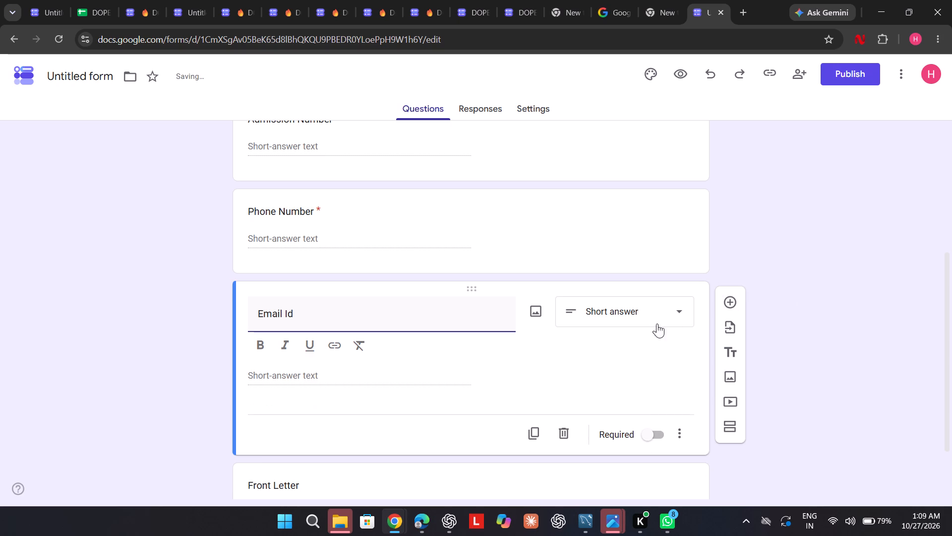
pyautogui.click(653, 433)
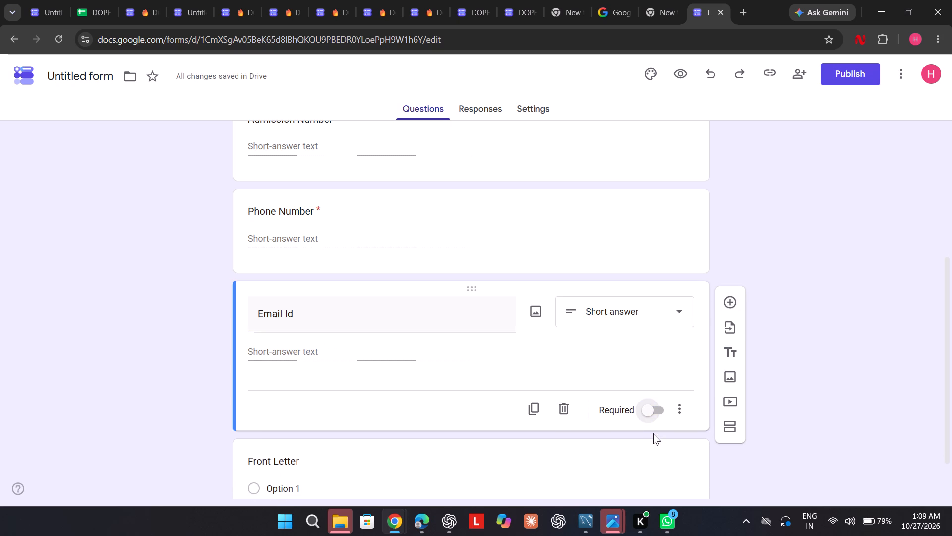
pyautogui.click(656, 413)
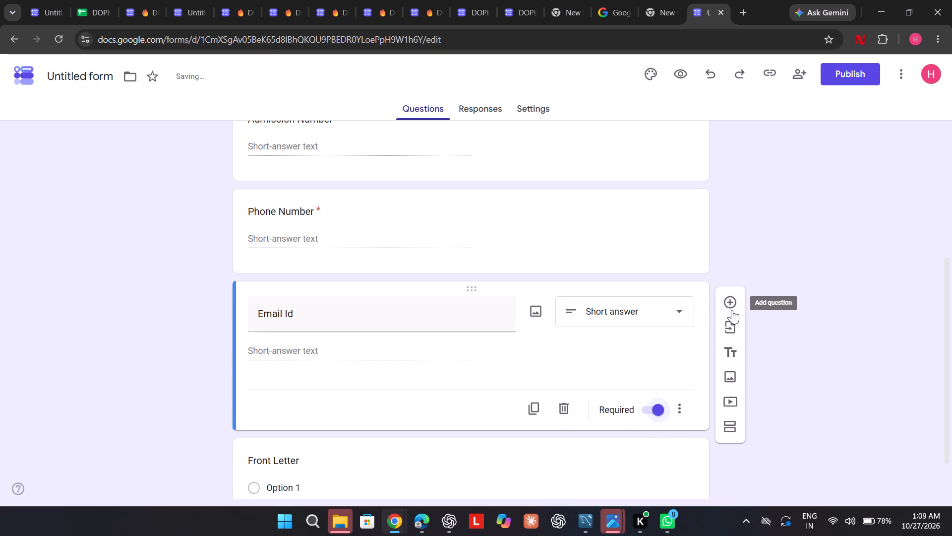
# Add a multiple-choice question titled "Hostel" below the Email Id question, with the options "Amber" and "Jasper".
pyautogui.click(731, 302)
pyautogui.scroll(-1, 731, 302)
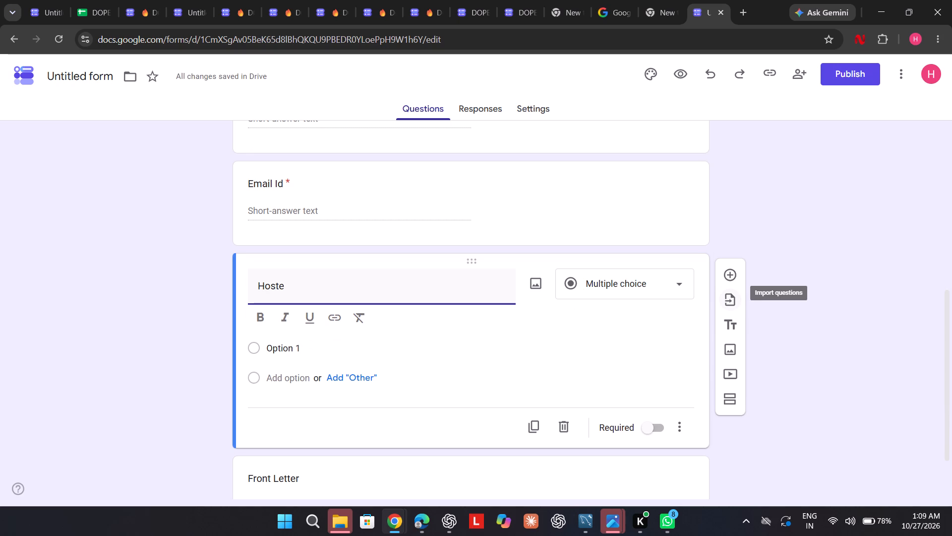
pyautogui.press('l')
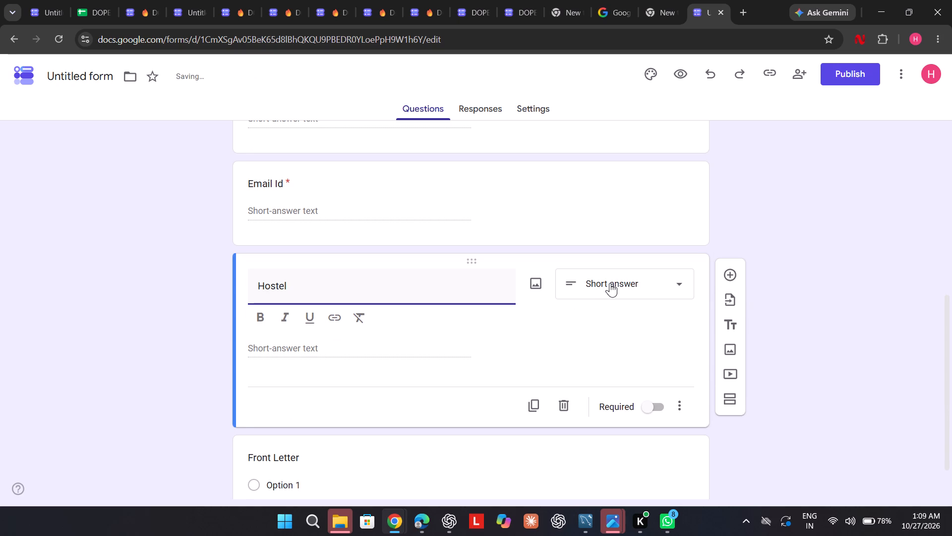
pyautogui.click(609, 283)
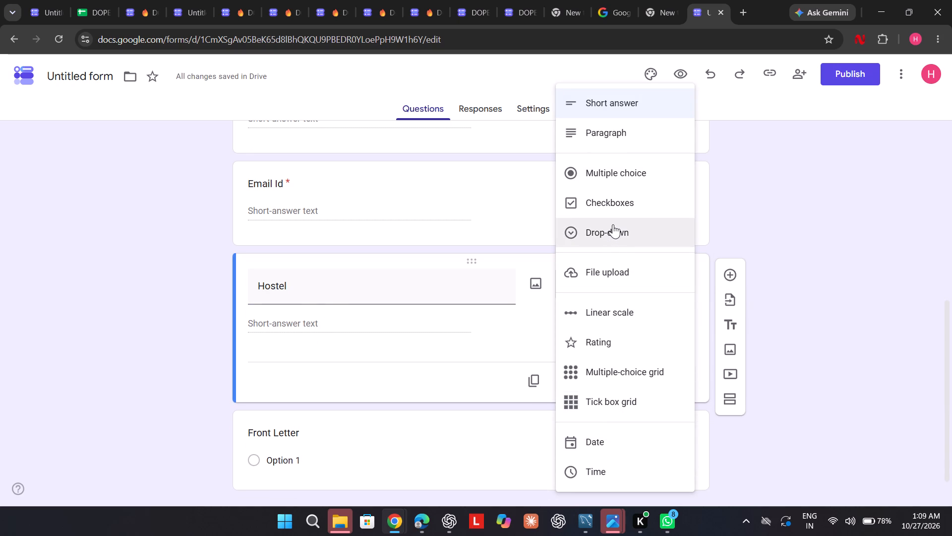
pyautogui.click(627, 170)
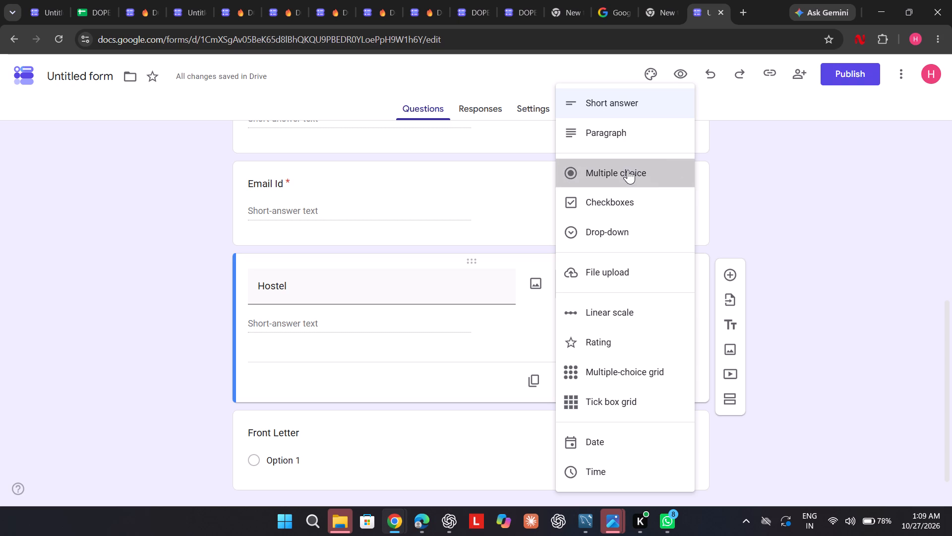
pyautogui.click(387, 320)
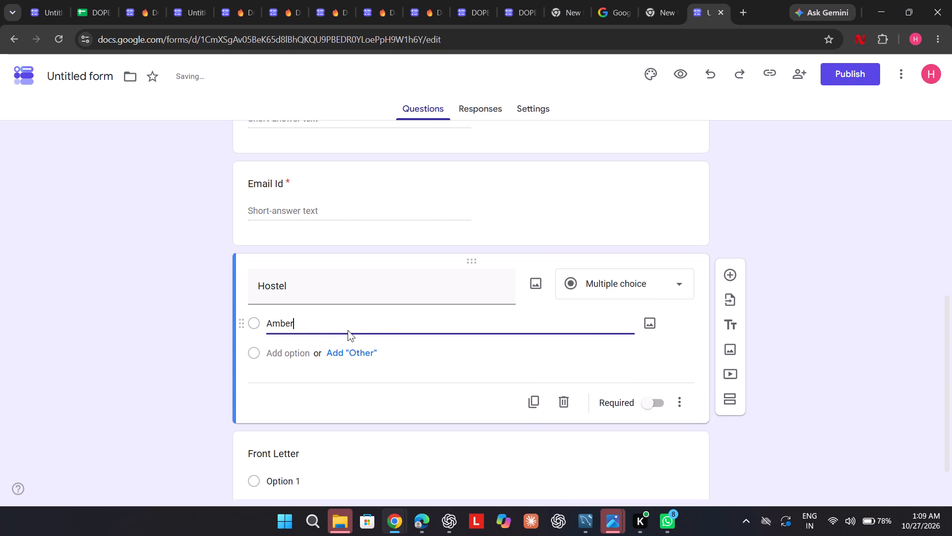
pyautogui.click(304, 349)
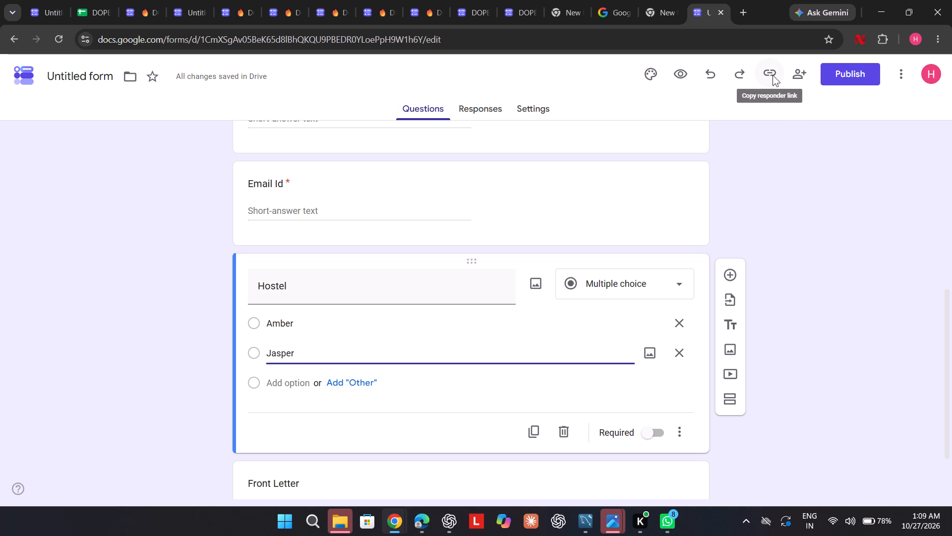
# Start publishing the form and review its responder access settings.
pyautogui.click(828, 68)
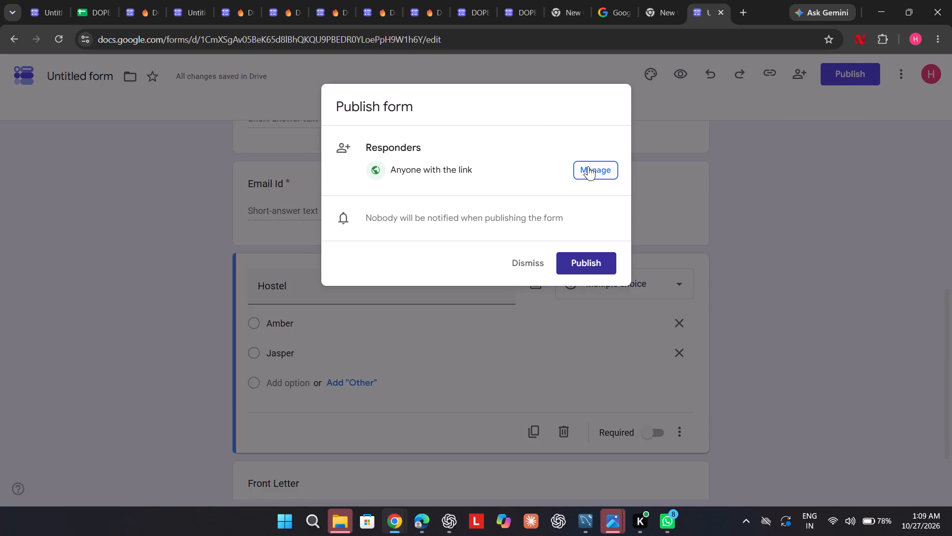
pyautogui.click(583, 166)
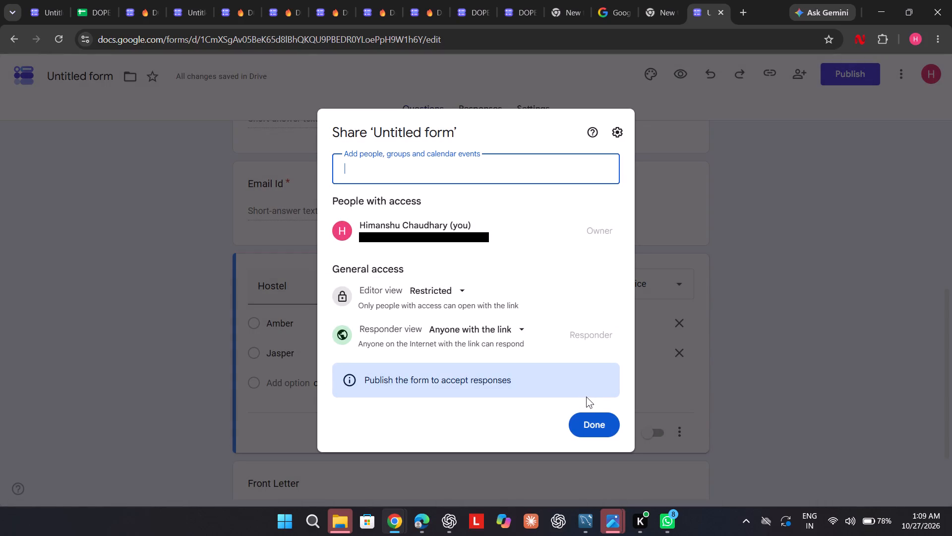
pyautogui.click(590, 424)
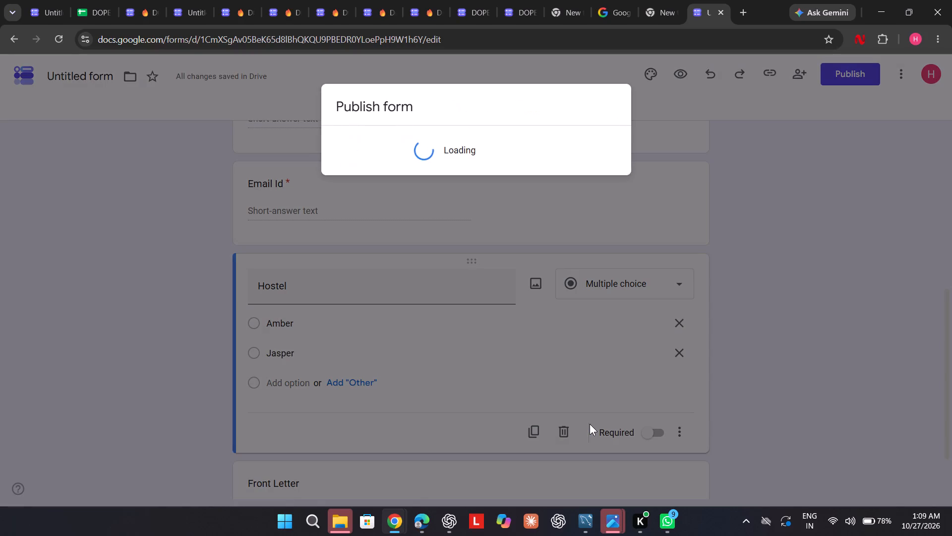
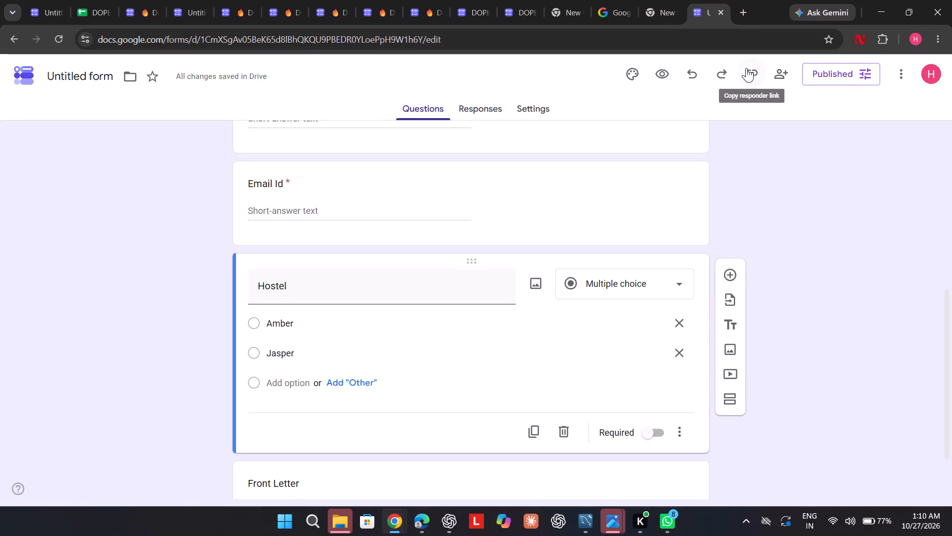
# Share the form with the collaborator found by their ID, giving them the Editor role and notifying them.
pyautogui.click(771, 69)
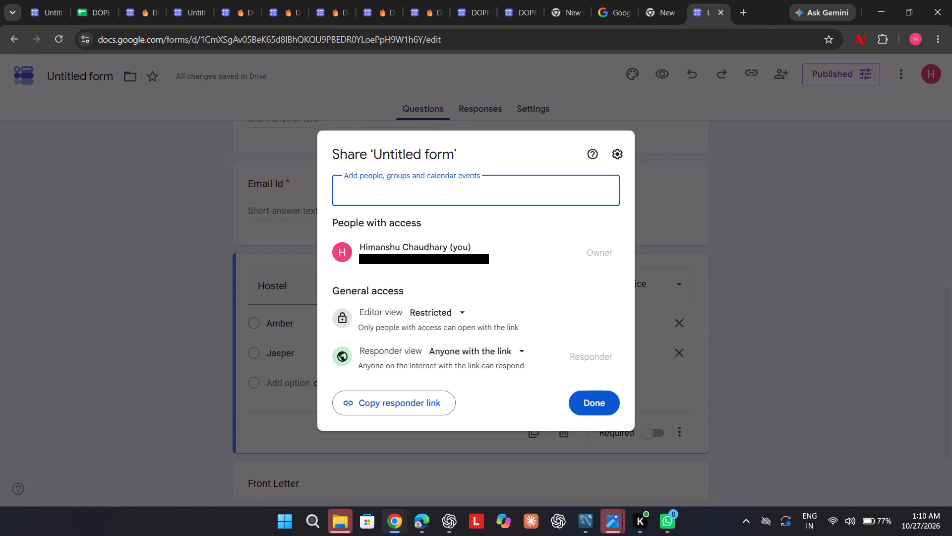
pyautogui.press('2')
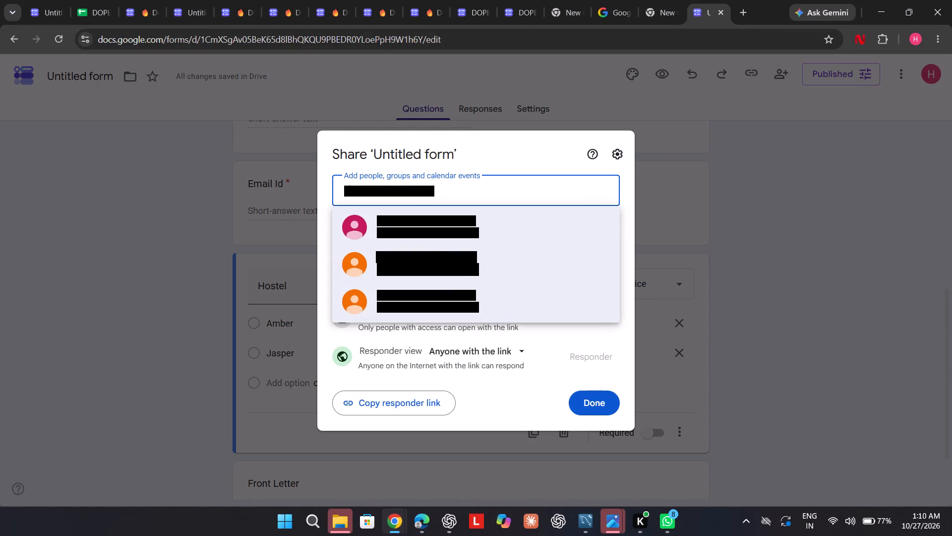
pyautogui.press('4')
pyautogui.press('BackSpace')
pyautogui.write('3je')
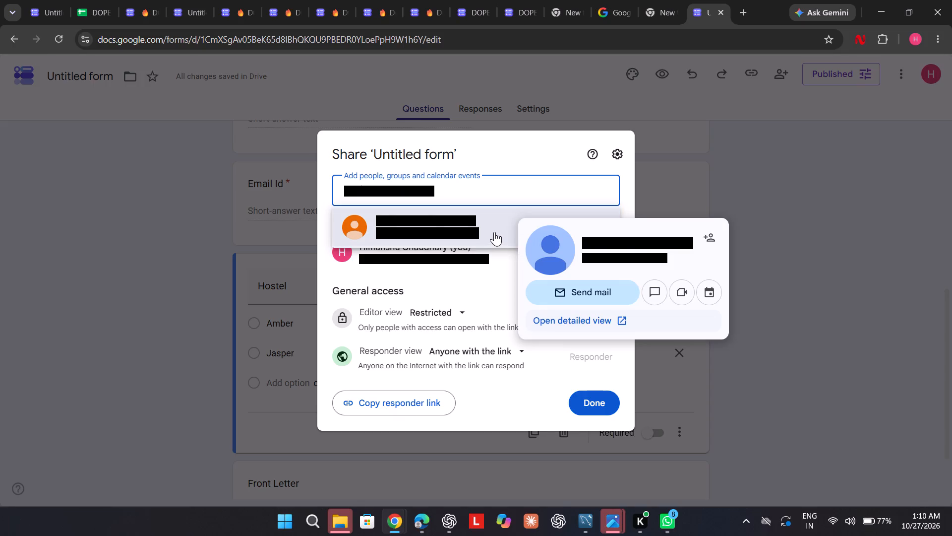
pyautogui.click(450, 229)
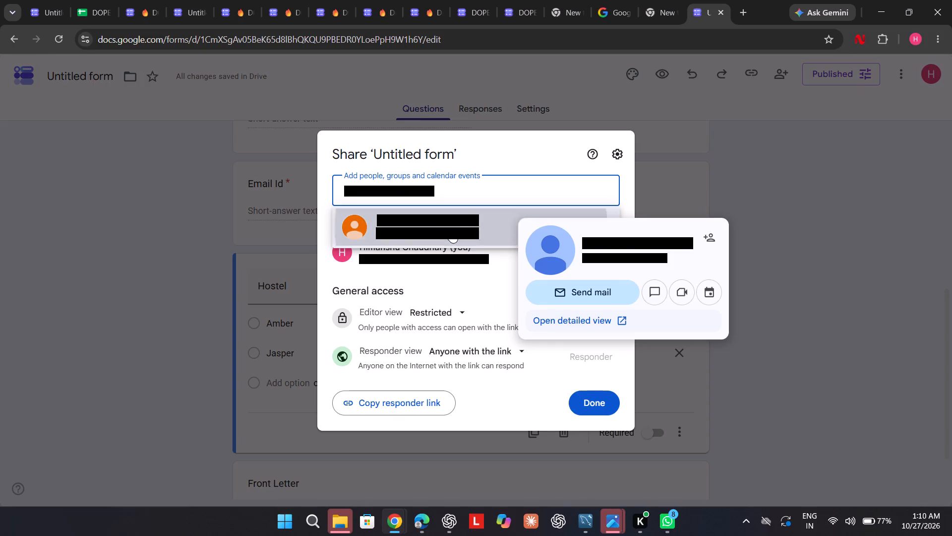
pyautogui.click(573, 211)
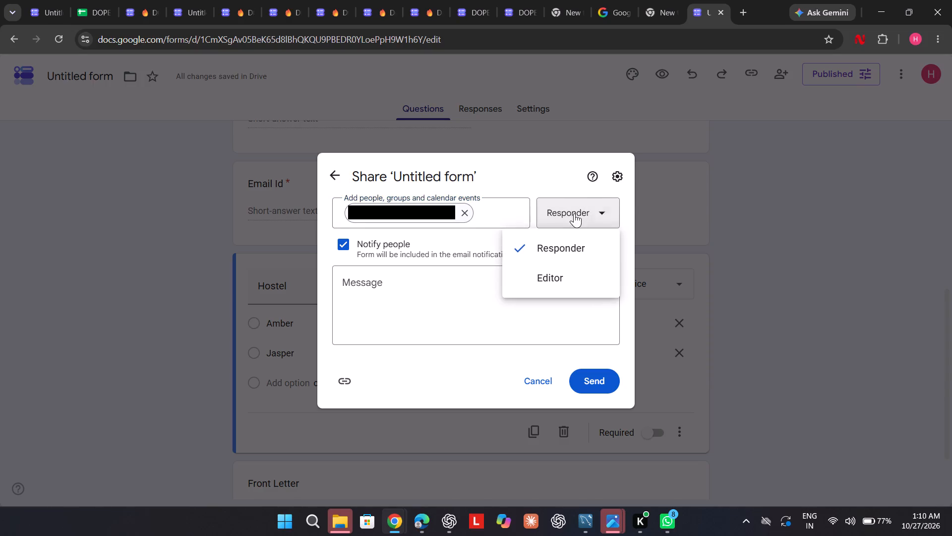
pyautogui.click(569, 275)
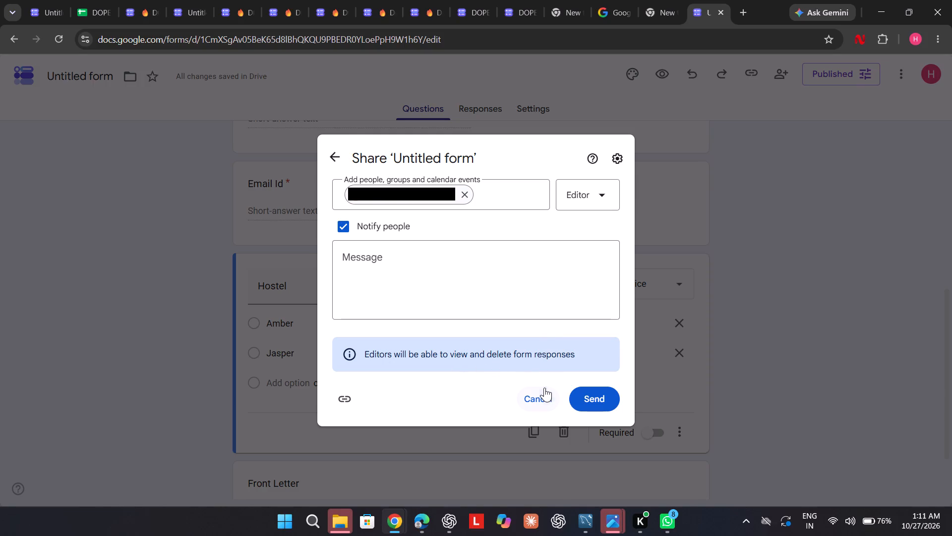
pyautogui.click(588, 397)
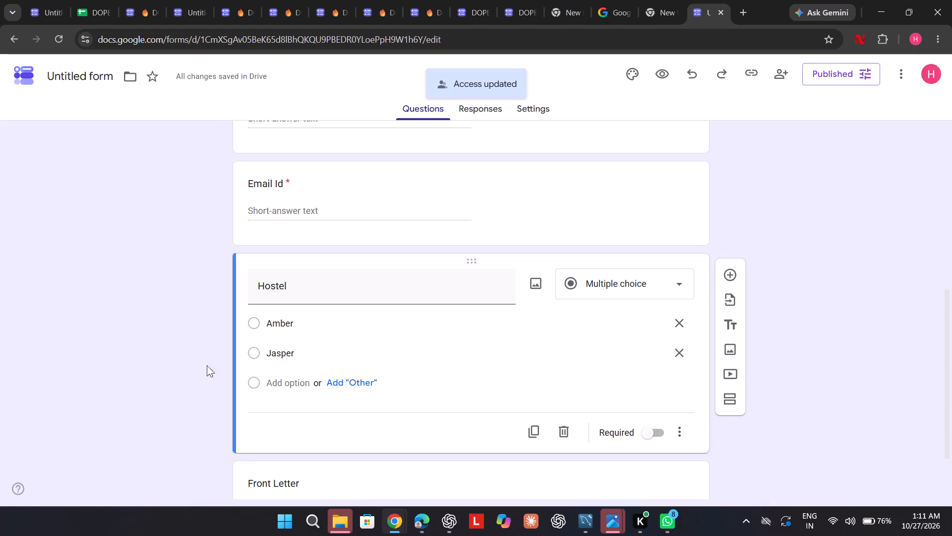
# Add the options "Old Rosaline", "New Rosaline", "Aquamarine" and "Sapphire" to the Hostel question.
pyautogui.click(286, 381)
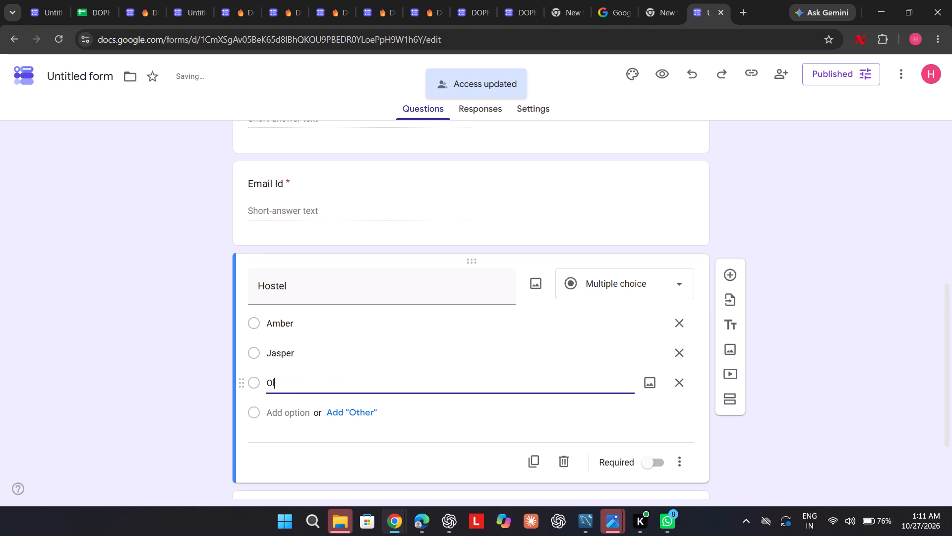
pyautogui.write('osaline')
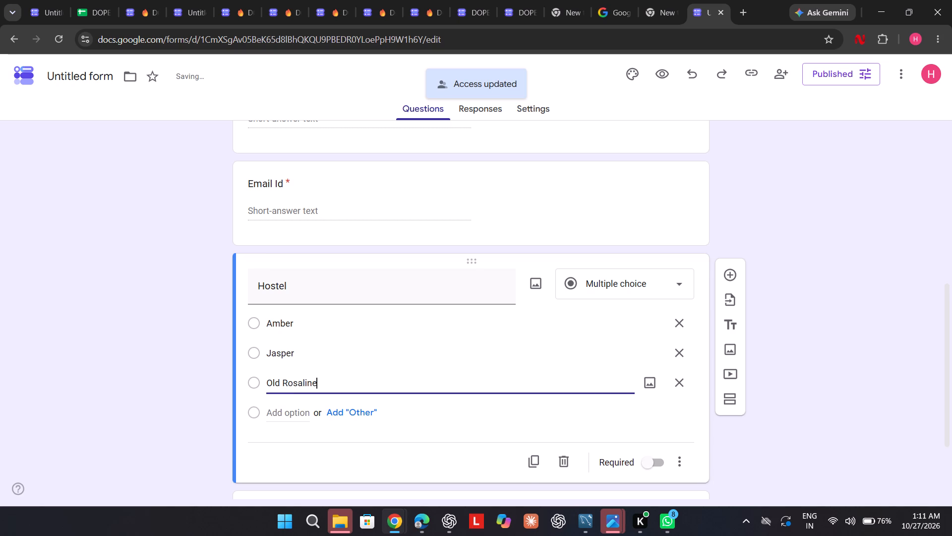
pyautogui.click(278, 416)
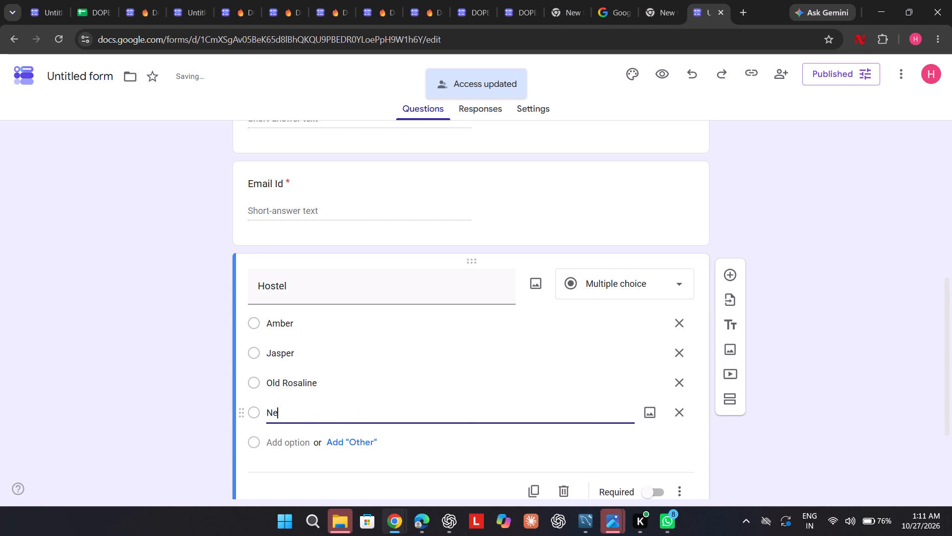
pyautogui.write('osaline')
pyautogui.scroll(-1, 278, 416)
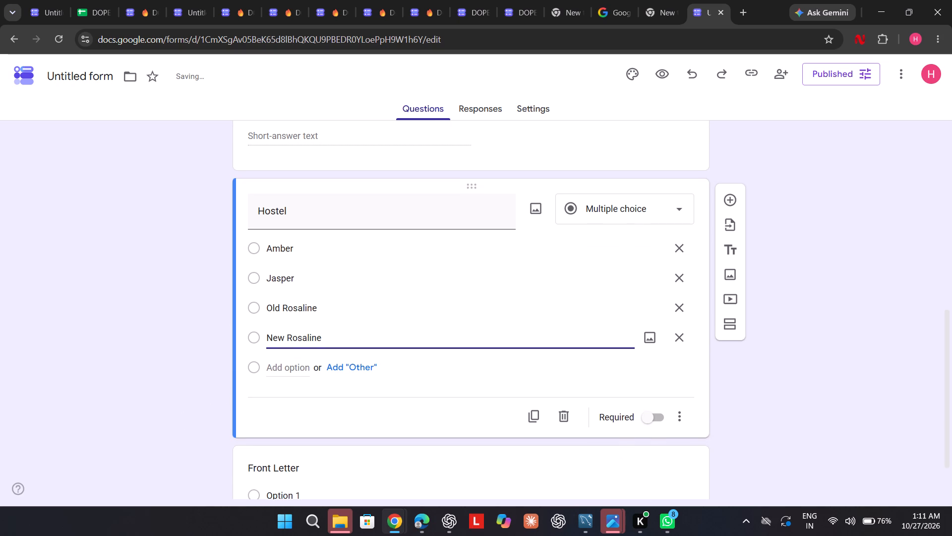
pyautogui.click(295, 366)
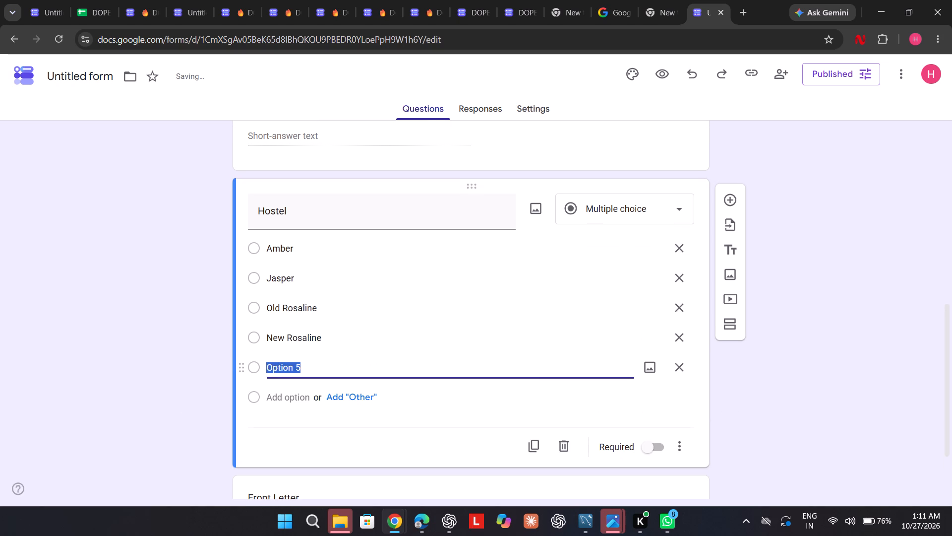
pyautogui.write('quamarine')
pyautogui.scroll(-1, 295, 366)
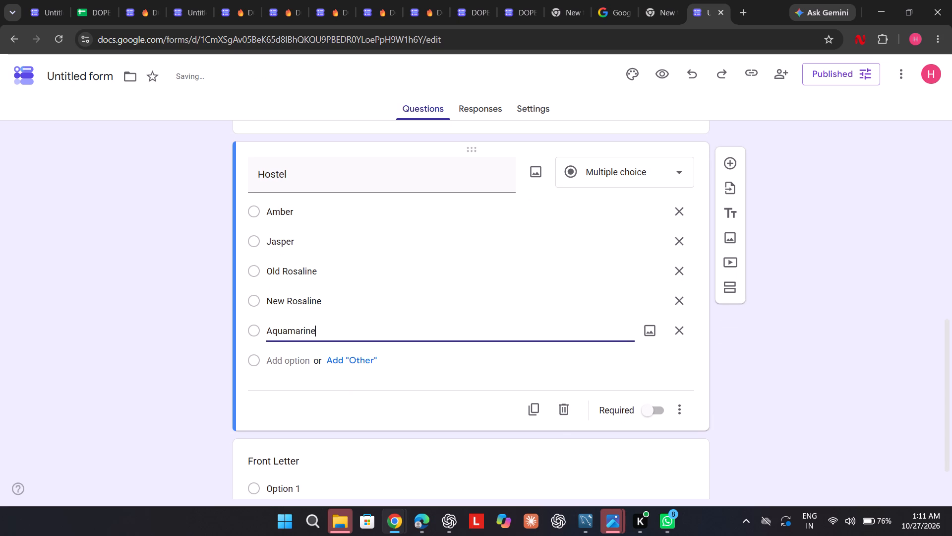
pyautogui.click(288, 359)
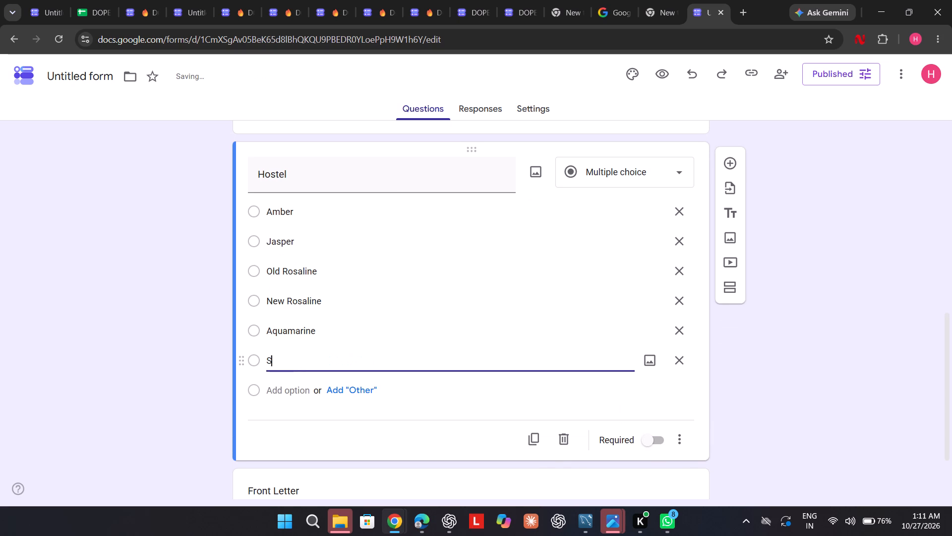
pyautogui.write('app')
pyautogui.write('hire')
# Add the options "Topaz", "Emerald" and "Diamond" below Sapphire in the Hostel question.
pyautogui.scroll(-1, 288, 359)
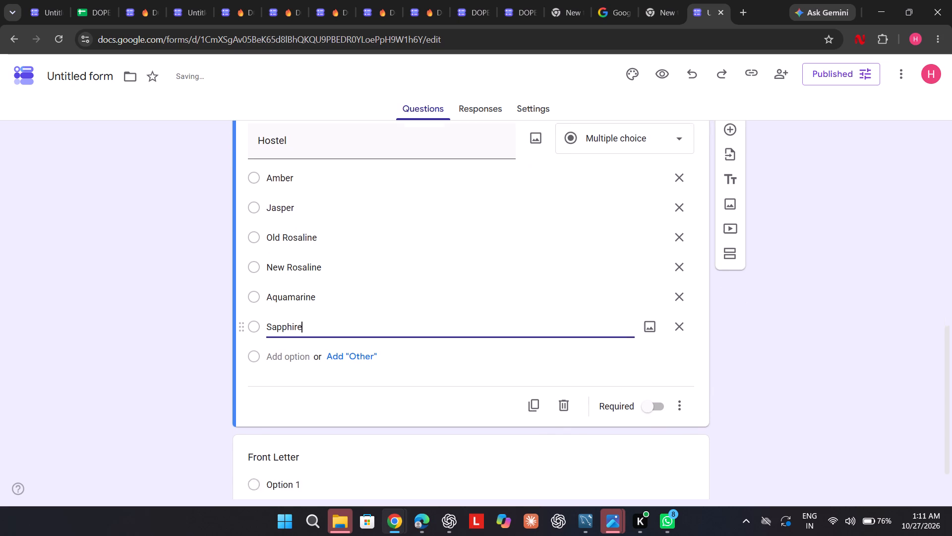
pyautogui.scroll(-1, 288, 359)
pyautogui.click(300, 338)
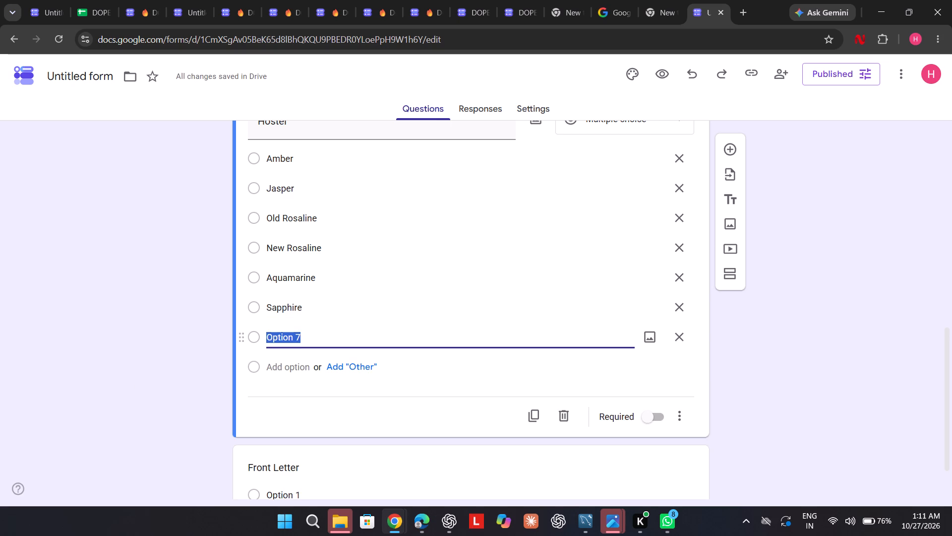
pyautogui.write('opaz')
pyautogui.scroll(-1, 300, 338)
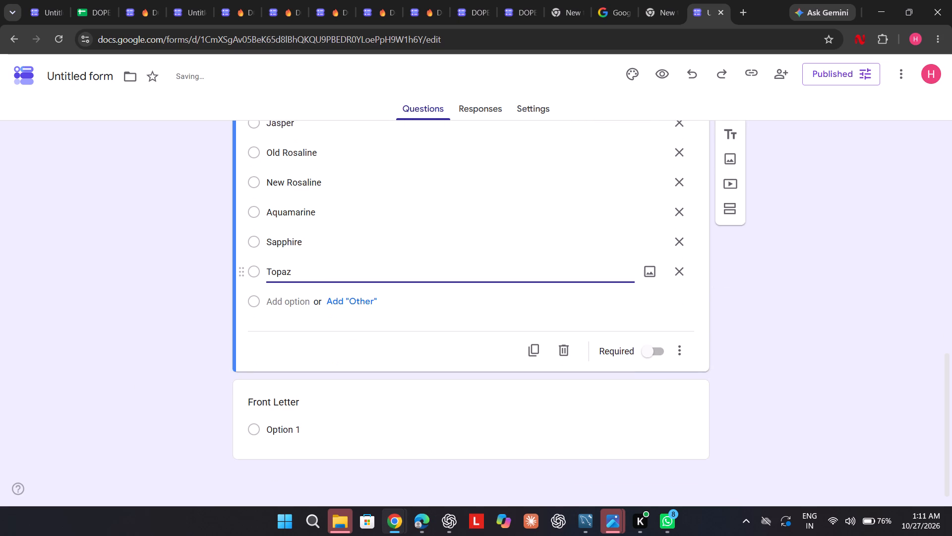
pyautogui.scroll(-1, 300, 338)
pyautogui.click(293, 300)
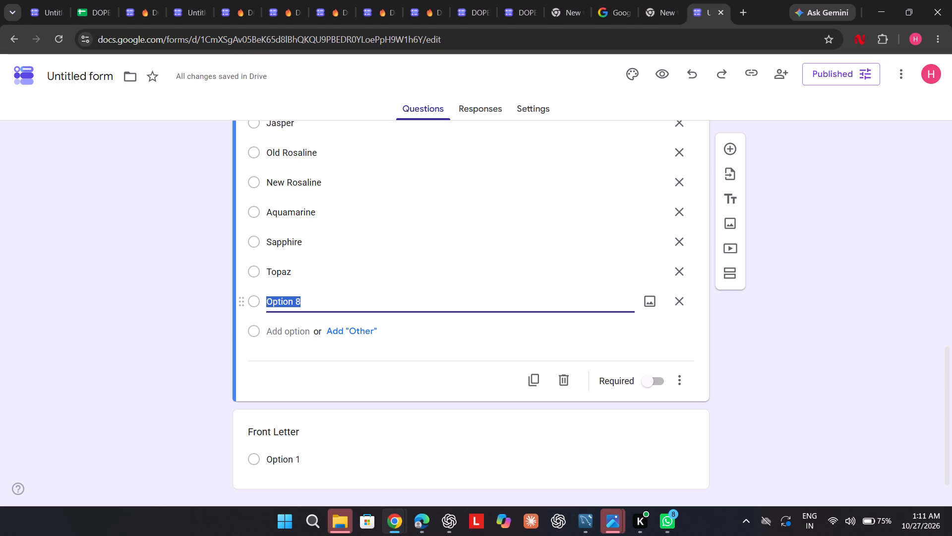
pyautogui.write('me')
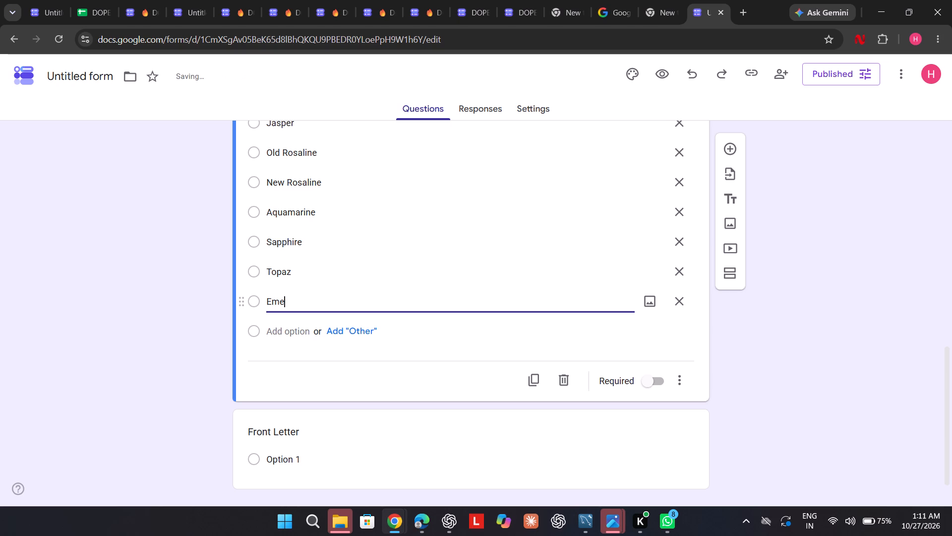
pyautogui.press('r')
pyautogui.press('a')
pyautogui.write('ld')
pyautogui.scroll(-1, 293, 300)
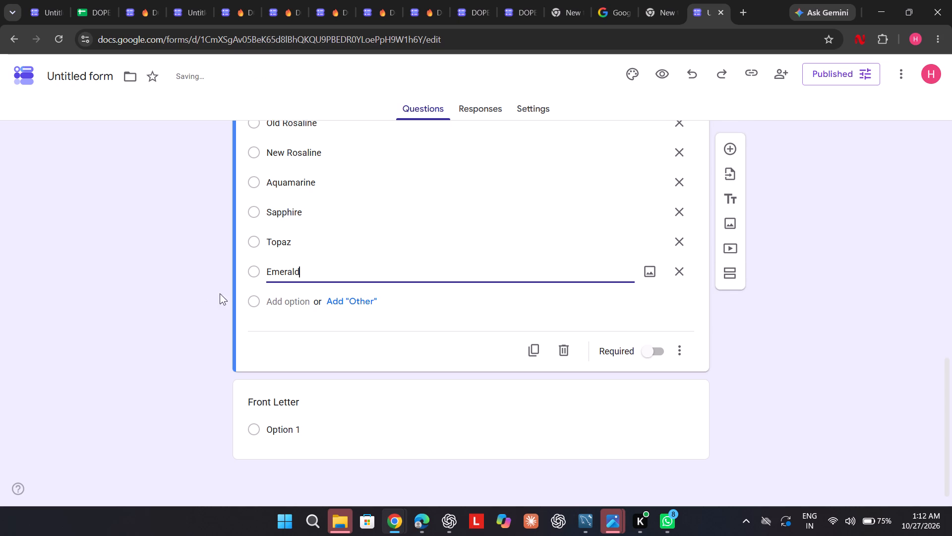
pyautogui.click(291, 297)
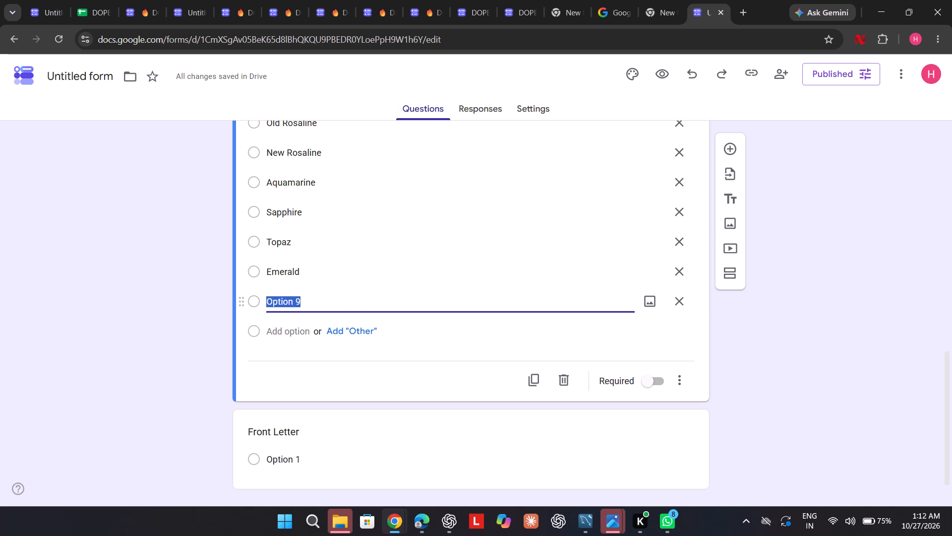
pyautogui.press('d')
# Add the options "Opal", "Ruby" and "International" below Diamond in the Hostel question.
pyautogui.click(286, 334)
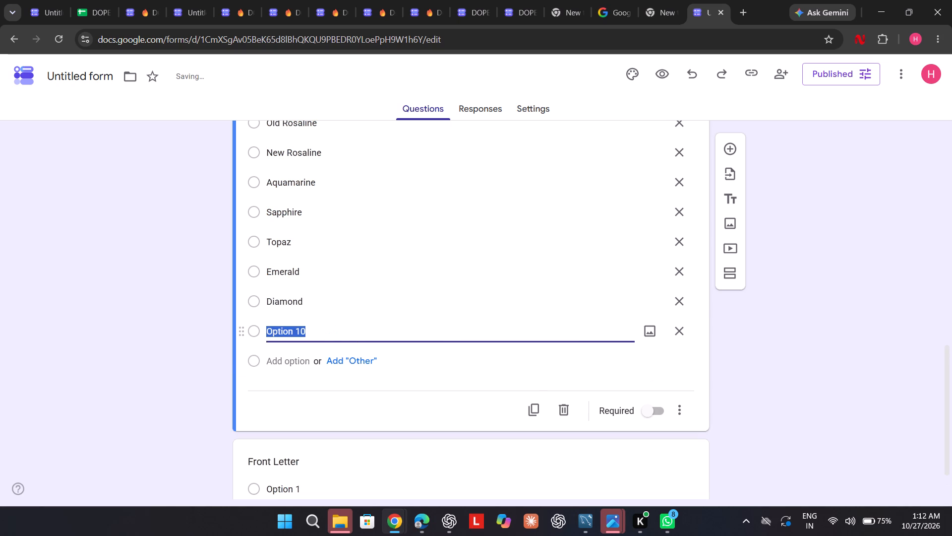
pyautogui.scroll(-1, 286, 334)
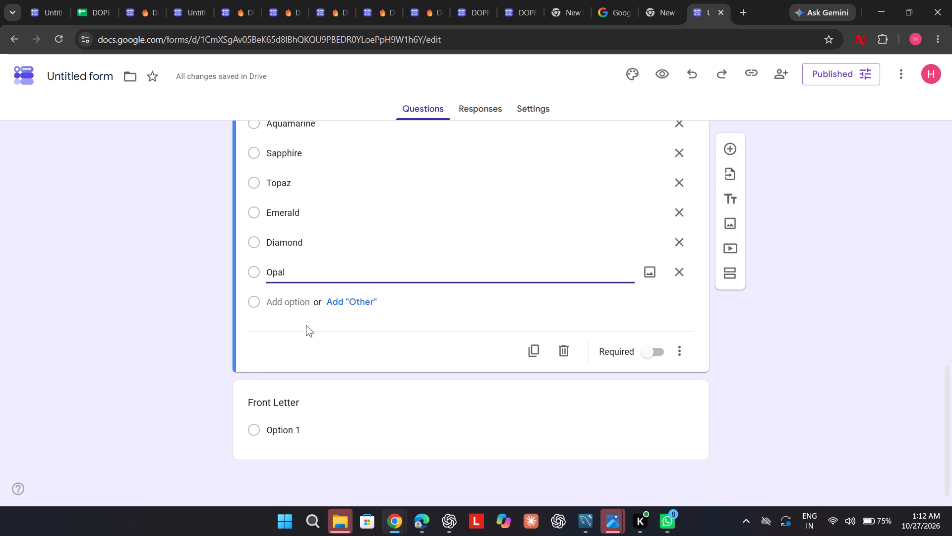
pyautogui.click(295, 306)
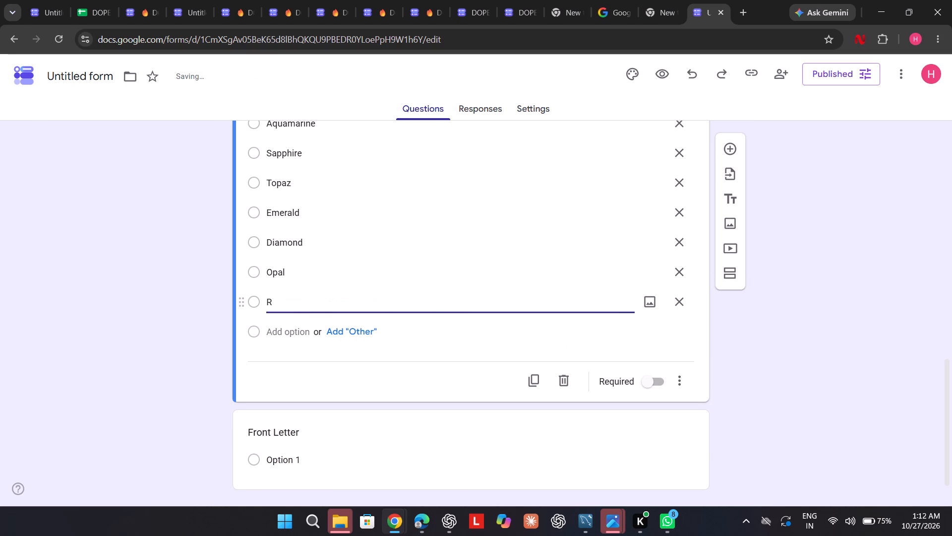
pyautogui.write('ubt')
pyautogui.press('BackSpace')
pyautogui.press('y')
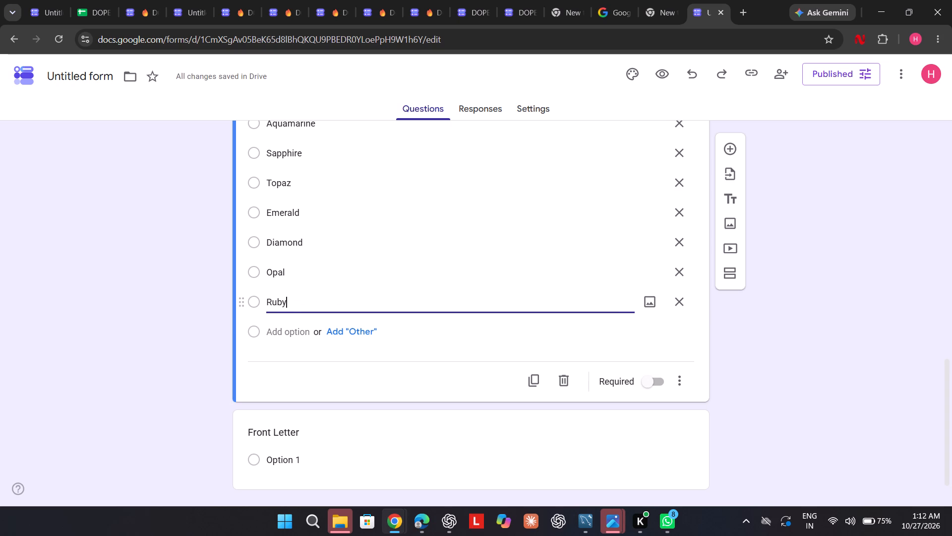
pyautogui.click(284, 339)
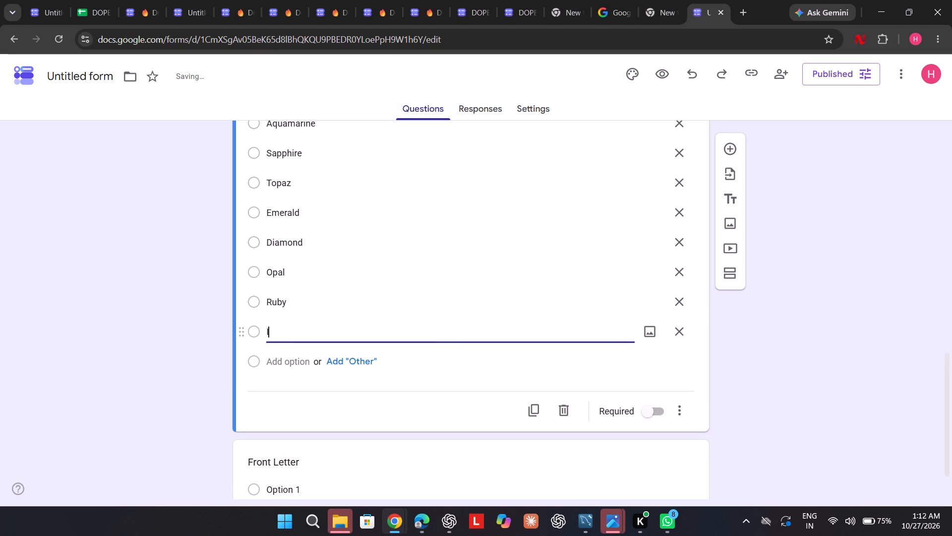
pyautogui.write('terb')
pyautogui.press('BackSpace')
pyautogui.write('nationa;')
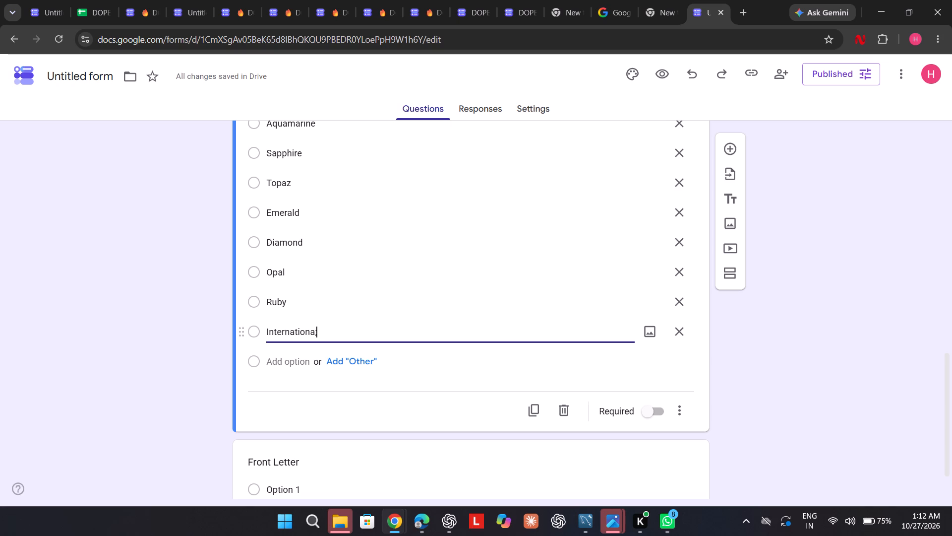
pyautogui.press('BackSpace')
pyautogui.press('l')
# Make the Hostel question required and check its list of options.
pyautogui.hscroll(1, 225, 320)
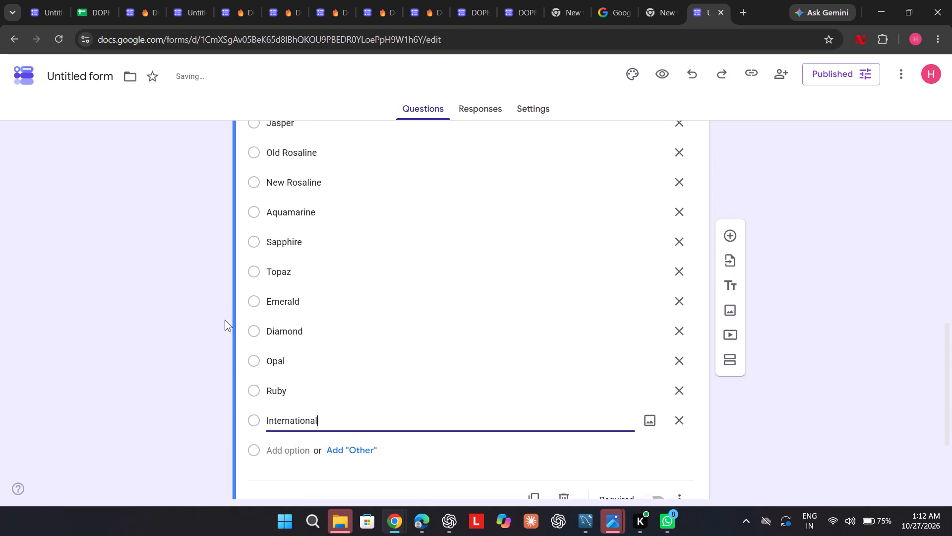
pyautogui.hscroll(1, 225, 320)
pyautogui.click(653, 453)
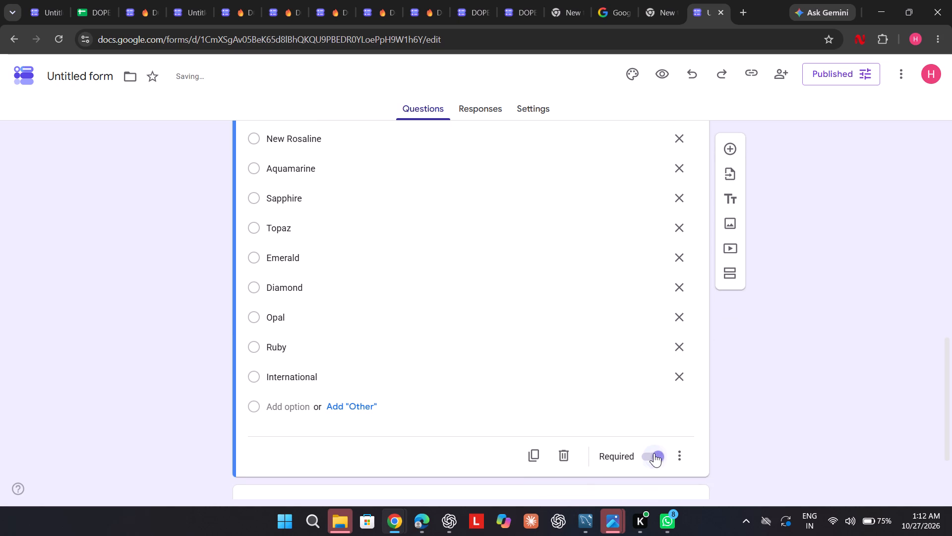
pyautogui.scroll(2, 553, 348)
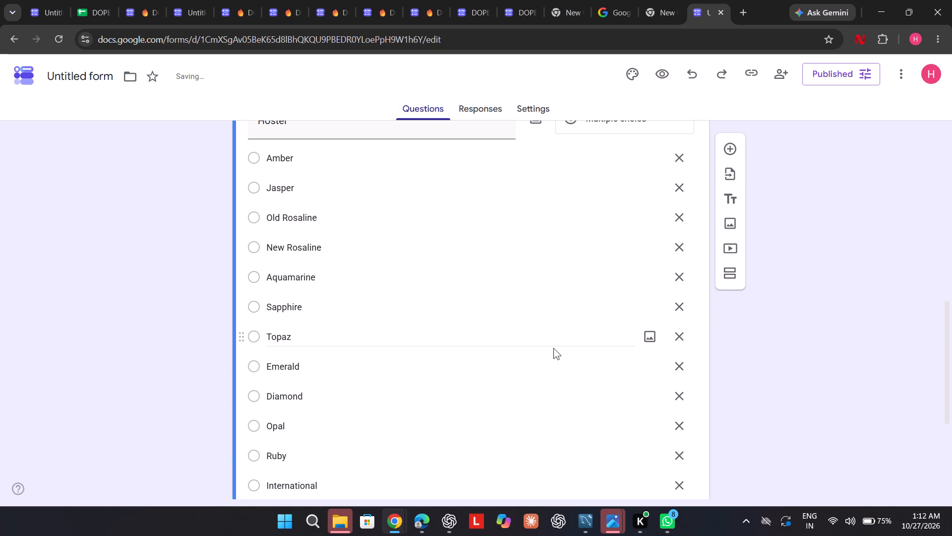
pyautogui.scroll(-1, 553, 348)
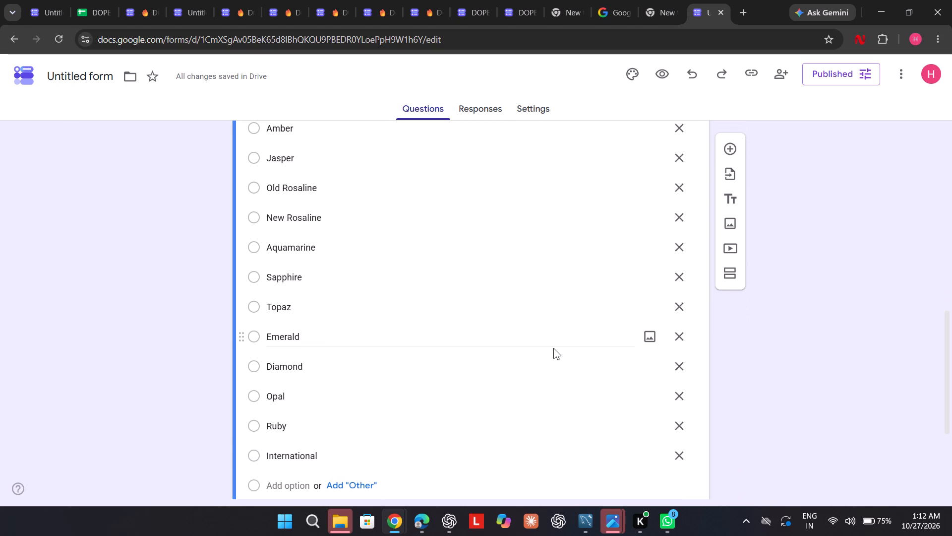
# Add a short-answer question titled "Room No." directly below the Hostel question.
pyautogui.scroll(-2, 553, 348)
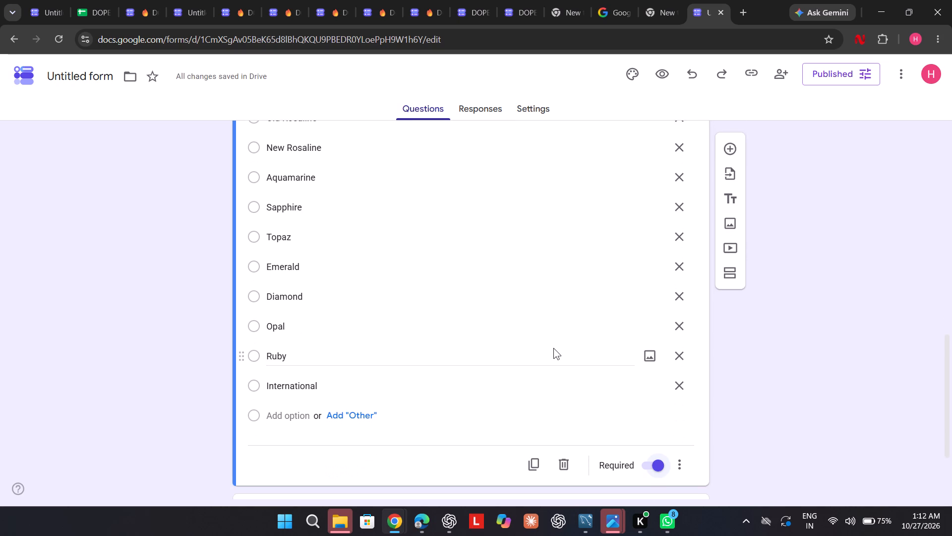
pyautogui.scroll(-2, 553, 348)
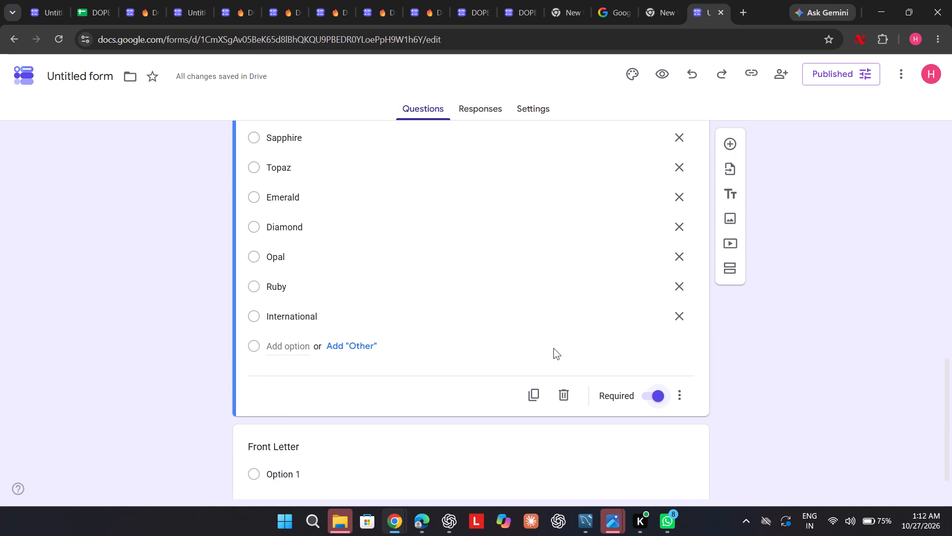
pyautogui.scroll(-1, 553, 348)
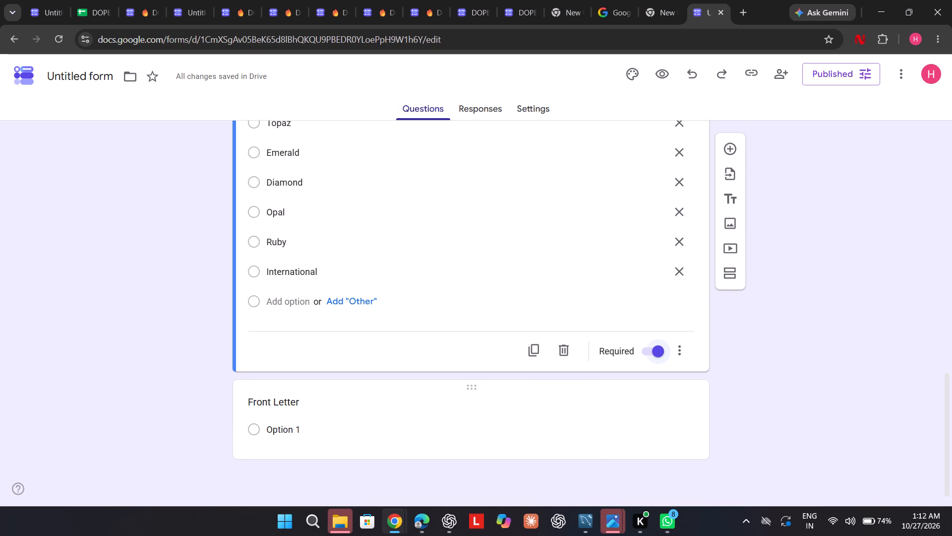
pyautogui.scroll(3, 529, 339)
pyautogui.scroll(-1, 529, 339)
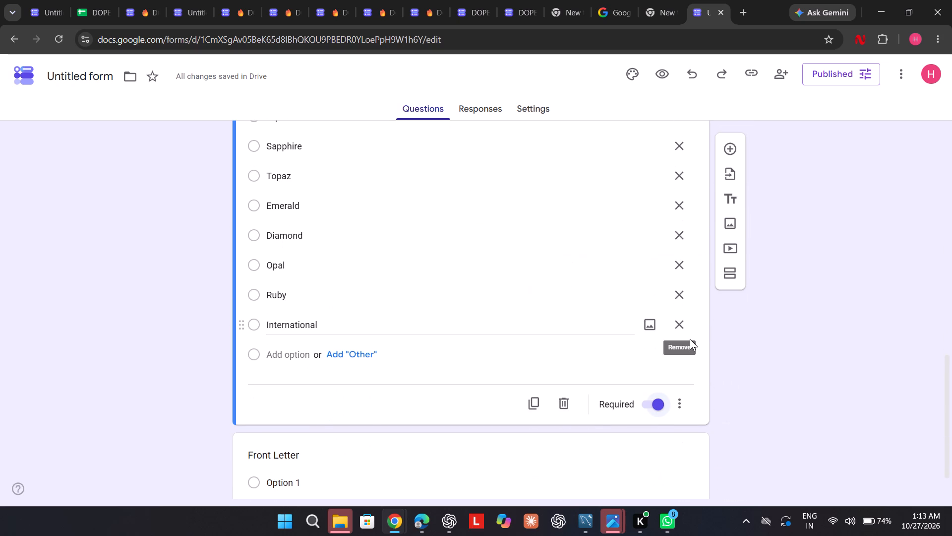
pyautogui.click(728, 150)
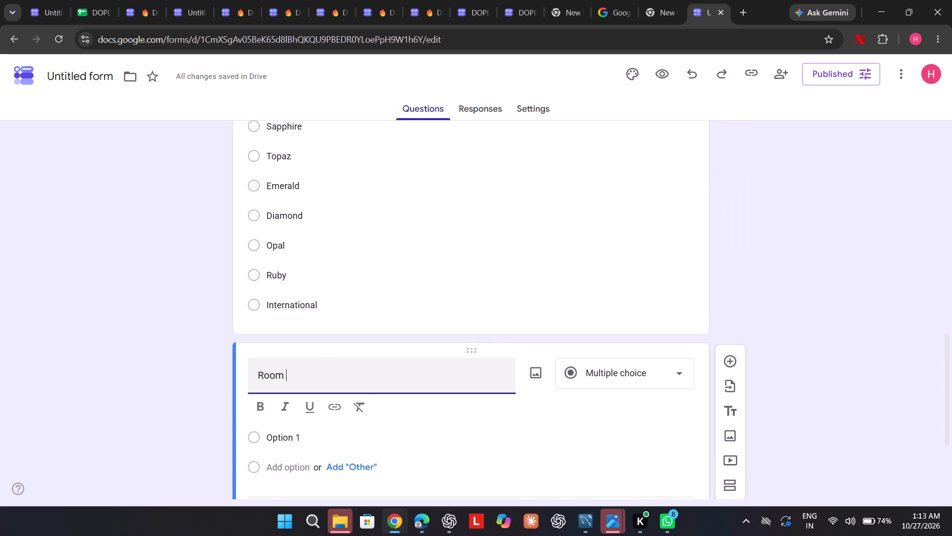
pyautogui.write('o.')
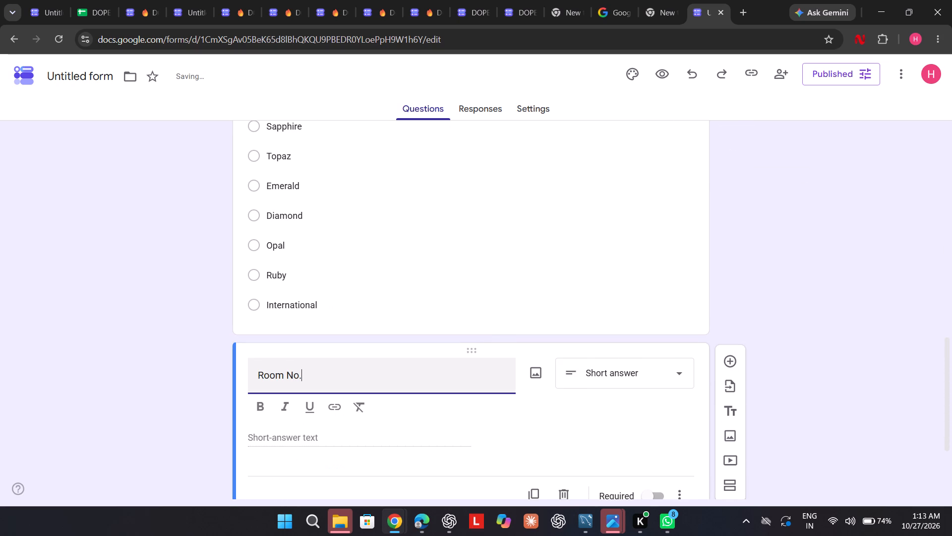
# Add a blank multiple-choice question between Room No. and Front Letter.
pyautogui.click(732, 364)
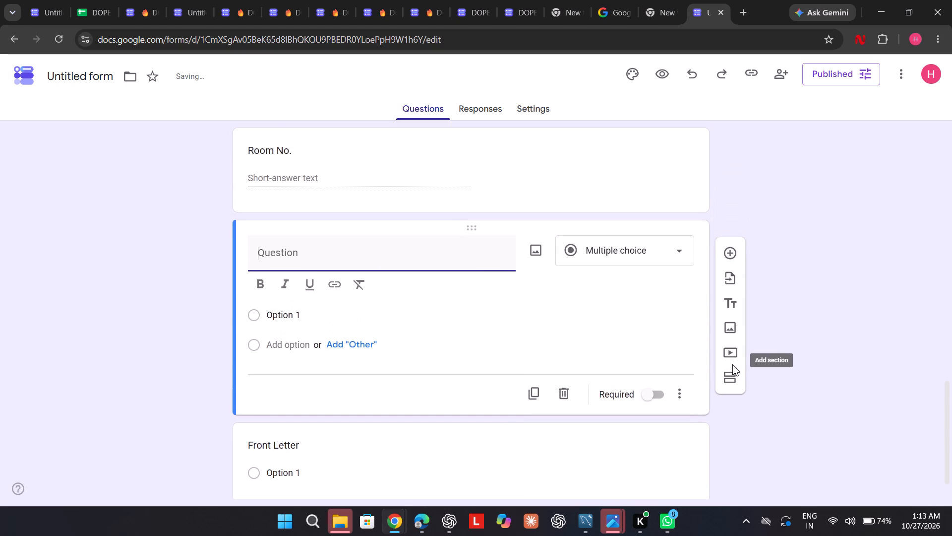
# Make the Room No. question required.
pyautogui.scroll(4, 638, 284)
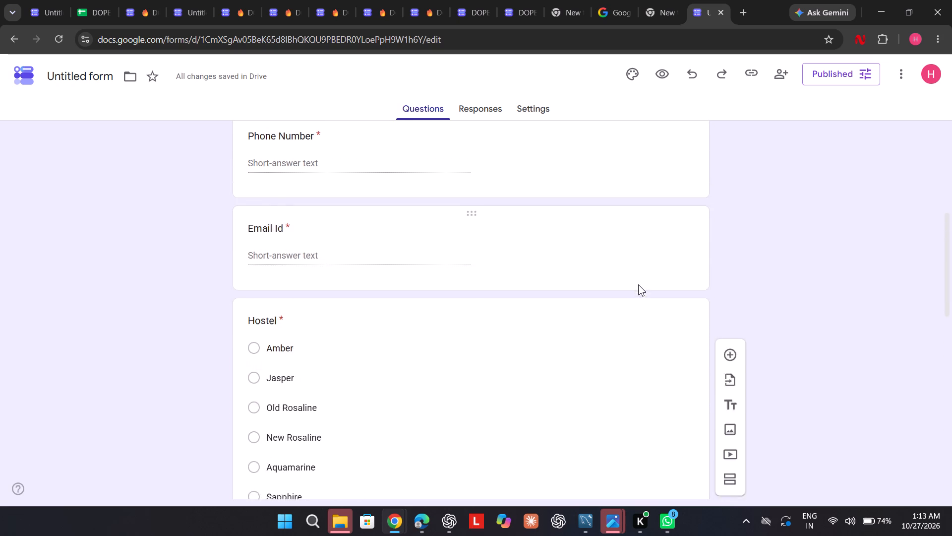
pyautogui.scroll(-1, 638, 284)
pyautogui.click(627, 338)
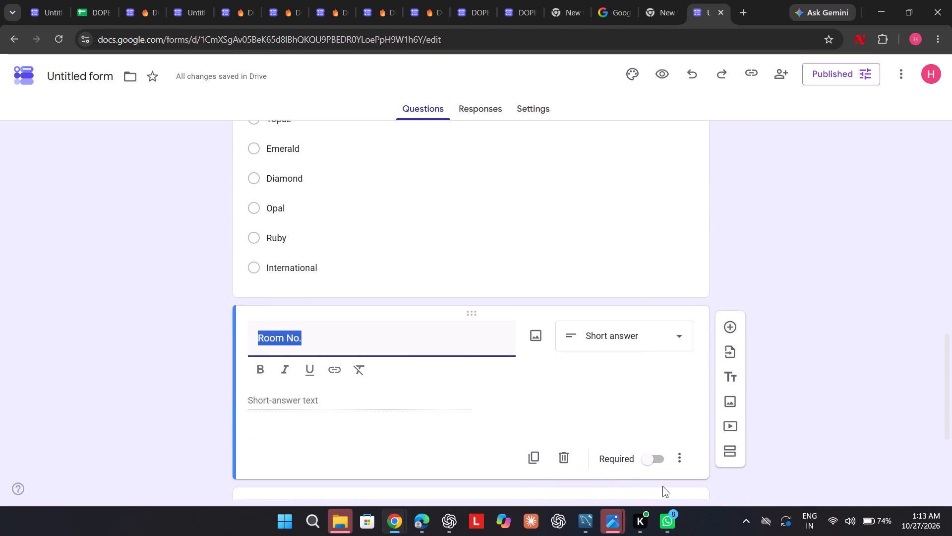
pyautogui.click(653, 455)
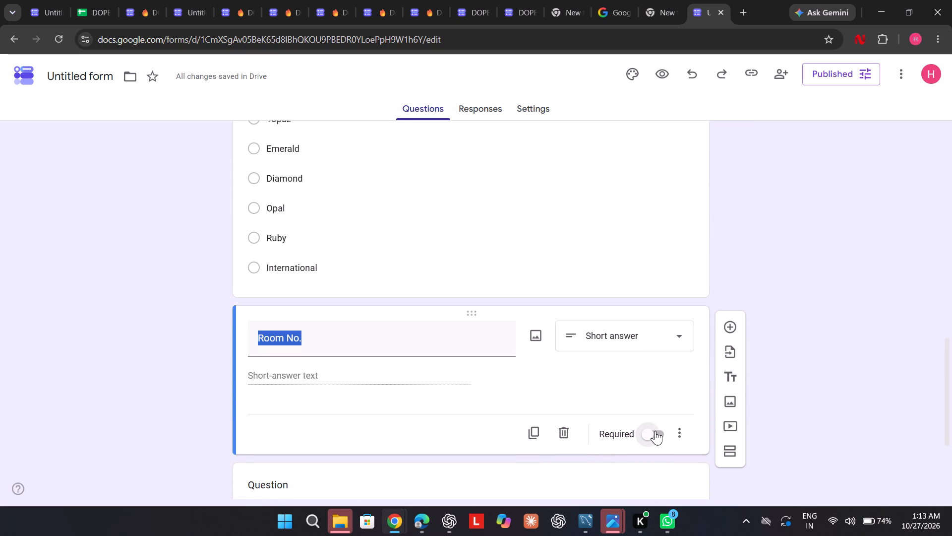
pyautogui.click(654, 431)
# Open the untitled question between Room No. and Front Letter for editing.
pyautogui.scroll(-2, 654, 431)
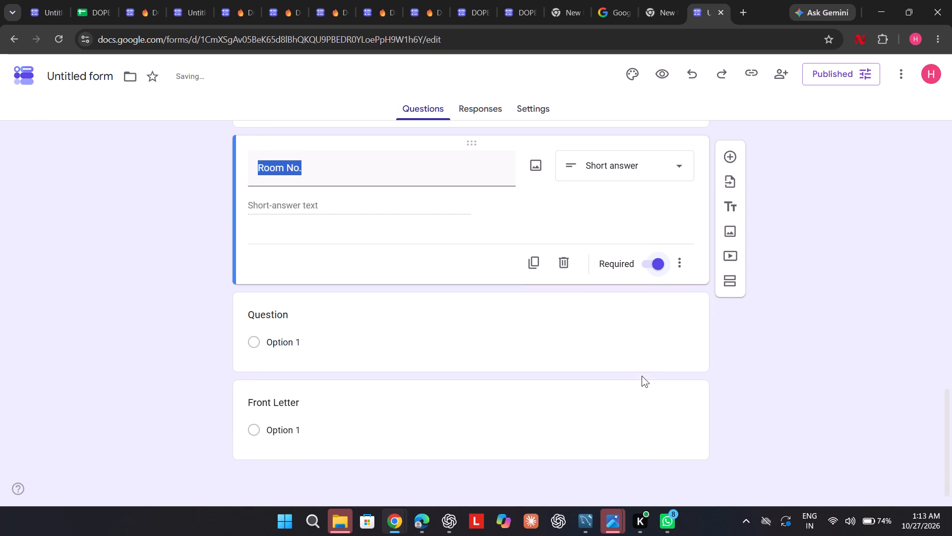
pyautogui.click(636, 332)
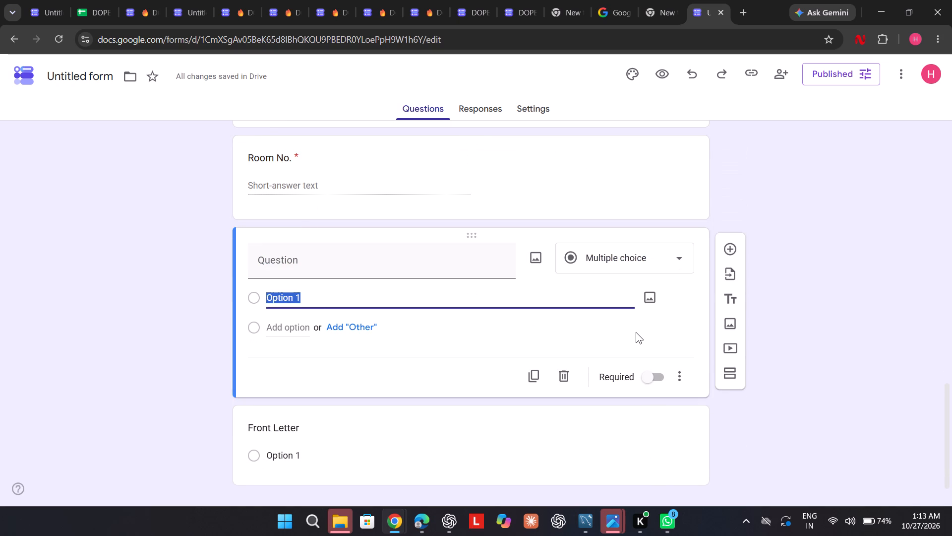
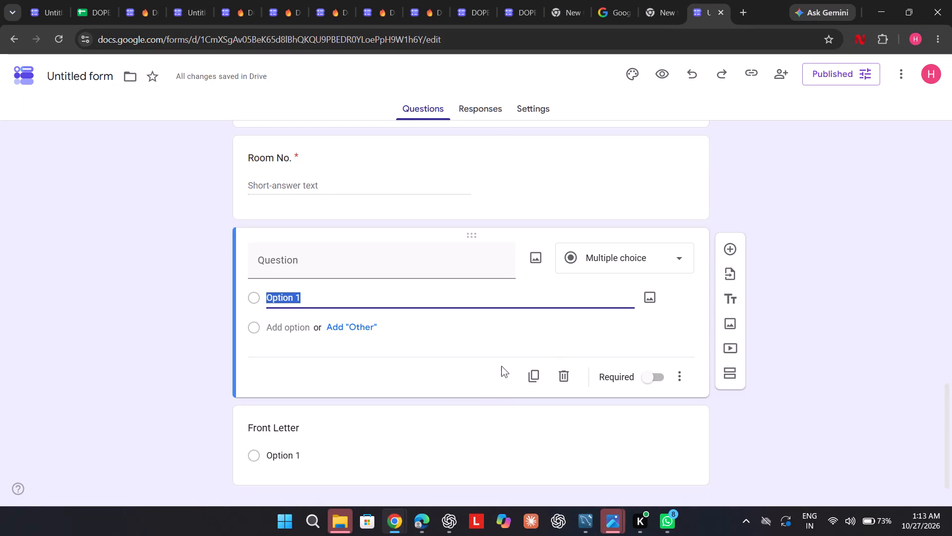
# Title the blank question below Room No. "Name on Varsity" as a short-answer question.
pyautogui.scroll(-1, 501, 366)
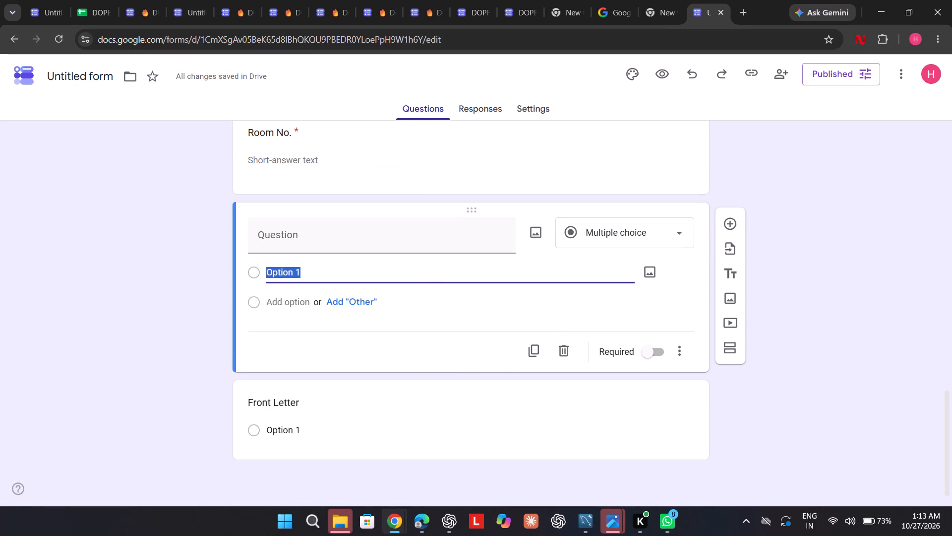
pyautogui.click(422, 240)
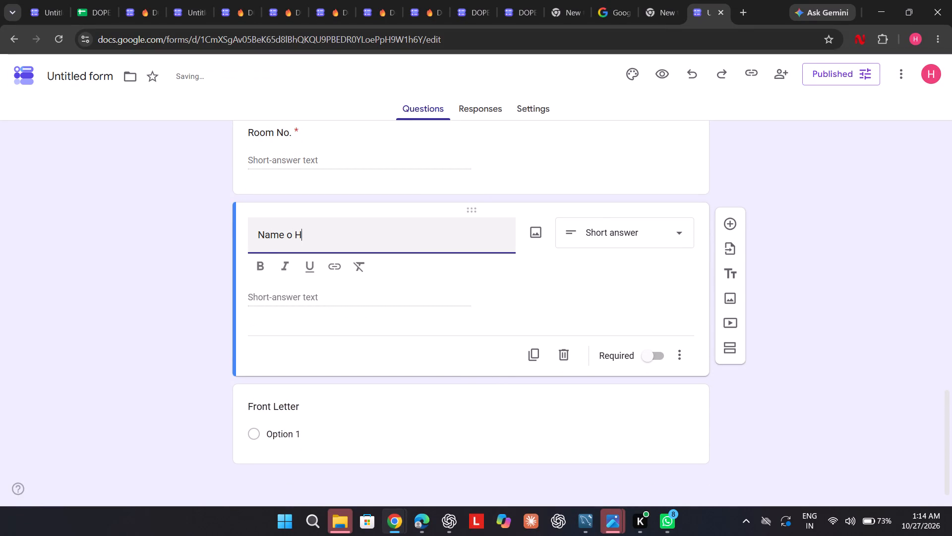
pyautogui.press('BackSpace')
pyautogui.press('=')
pyautogui.press('BackSpace')
pyautogui.press('BackSpace')
pyautogui.press('BackSpace')
pyautogui.write('arsity')
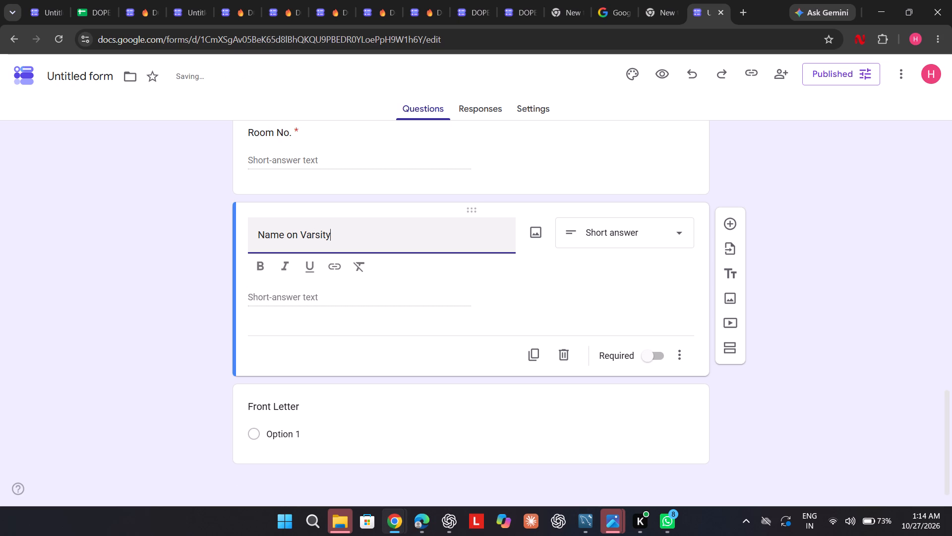
pyautogui.scroll(-1, 422, 240)
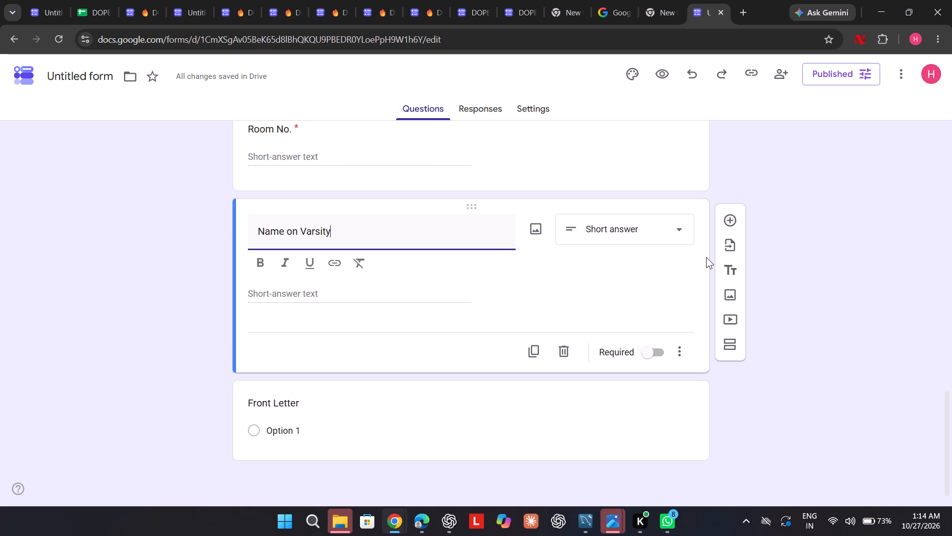
pyautogui.scroll(-1, 706, 257)
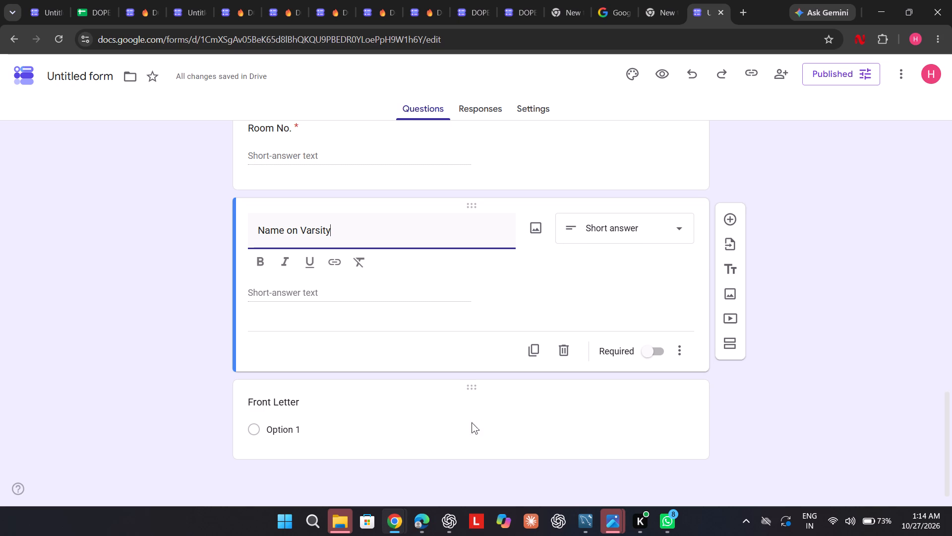
# Change the Front Letter question's type from multiple choice to short answer.
pyautogui.click(470, 423)
pyautogui.press('BackSpace')
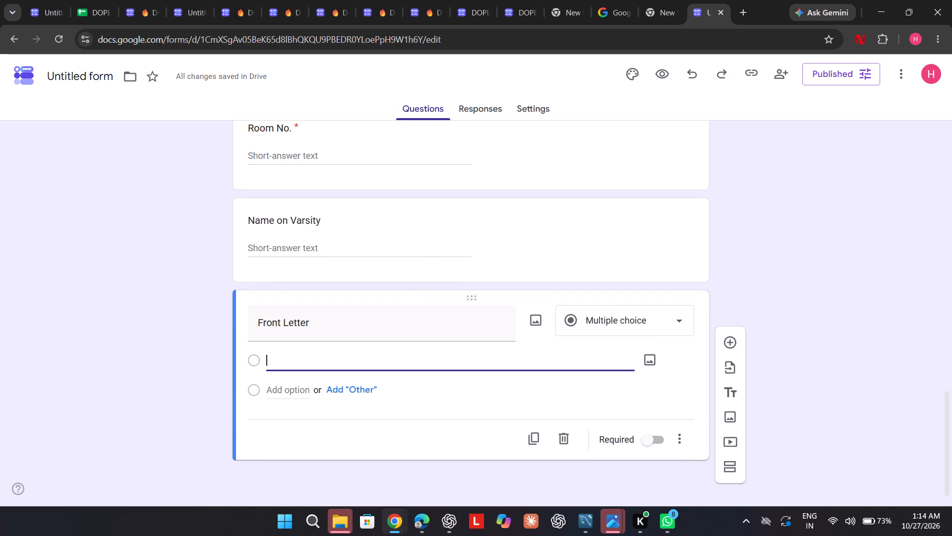
pyautogui.click(638, 313)
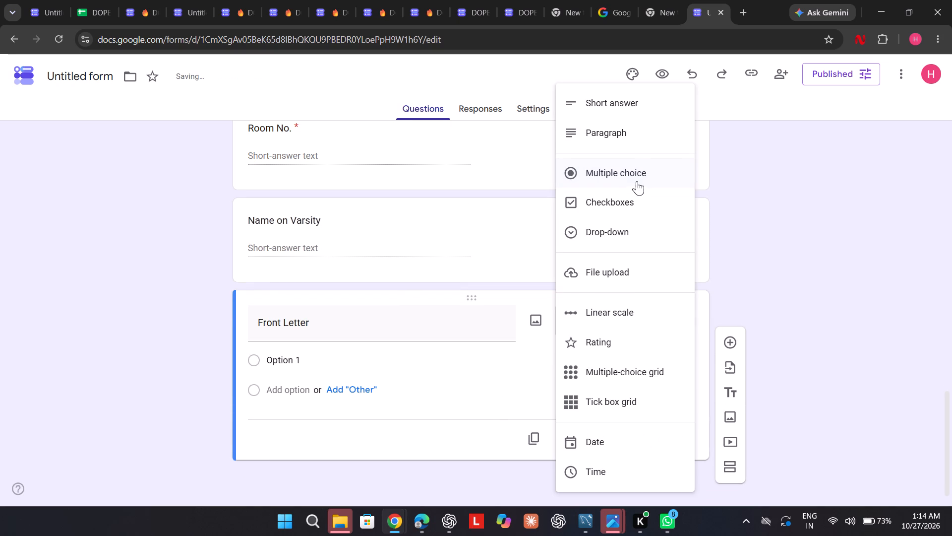
pyautogui.click(632, 89)
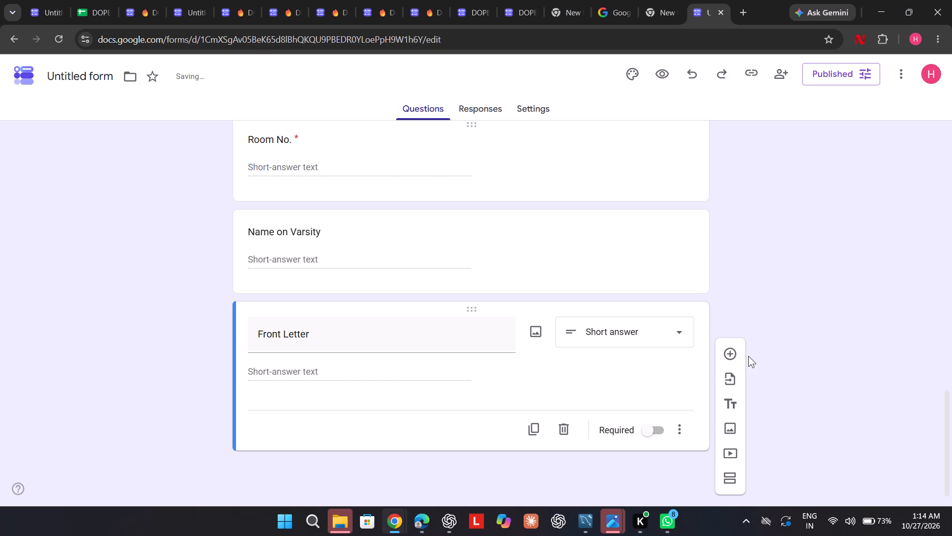
# Add a blank multiple-choice question below the Front Letter question.
pyautogui.click(734, 355)
pyautogui.scroll(-1, 734, 355)
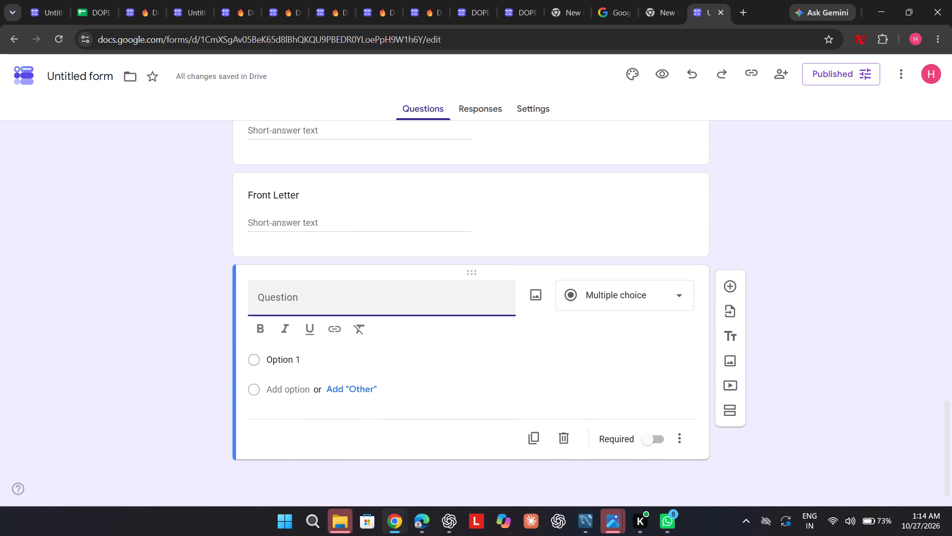
# Retitle the short-answer Front Letter question as "Number".
pyautogui.scroll(1, 360, 211)
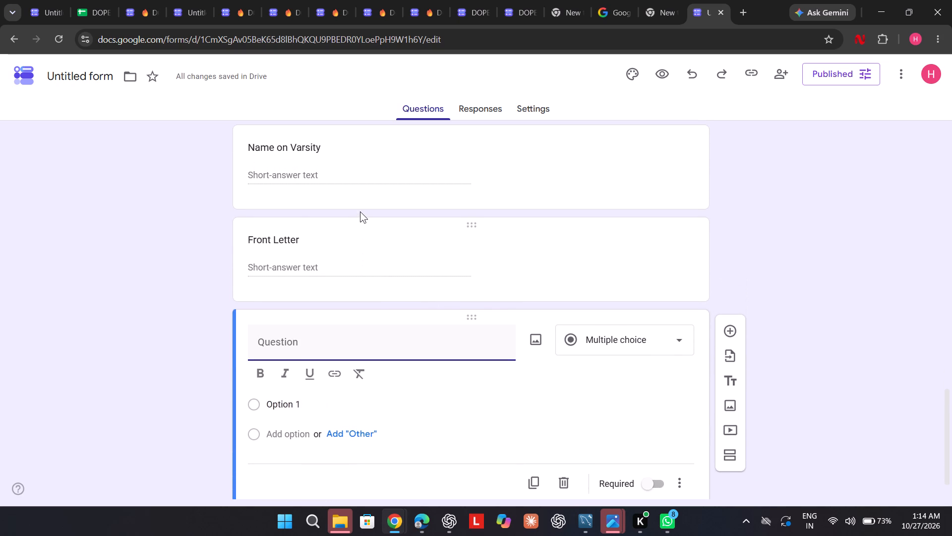
pyautogui.scroll(1, 360, 211)
pyautogui.click(297, 236)
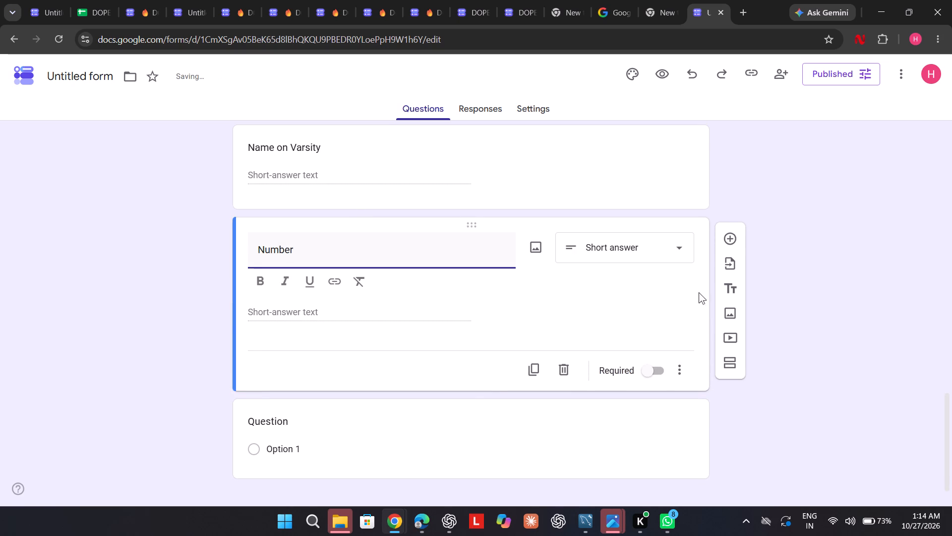
# Title the blank question below Number "Front Letter" and set its type to short answer.
pyautogui.click(430, 420)
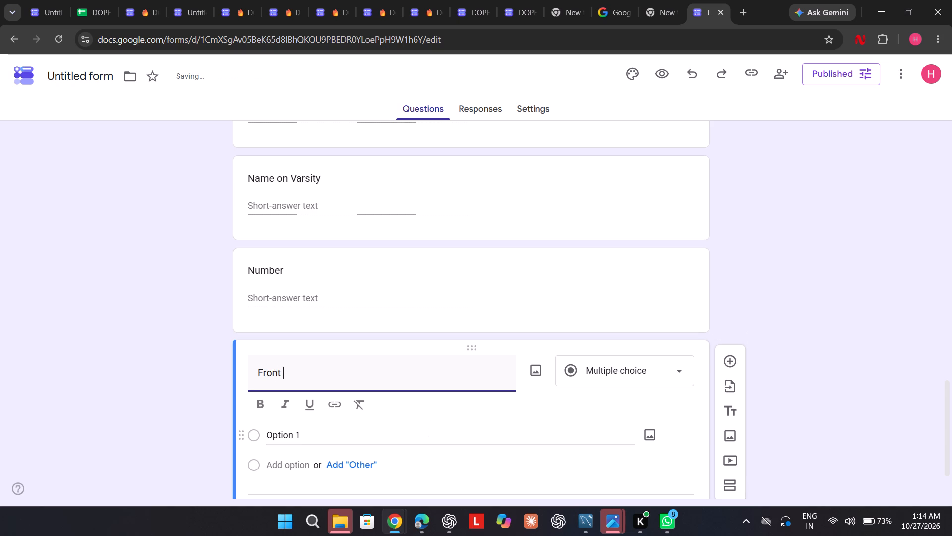
pyautogui.write('etter')
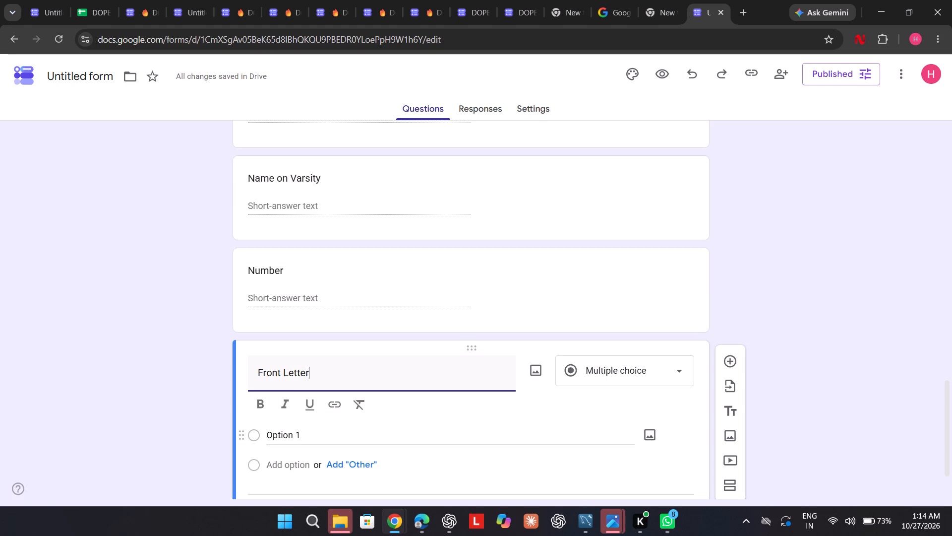
pyautogui.scroll(-1, 430, 420)
pyautogui.click(617, 309)
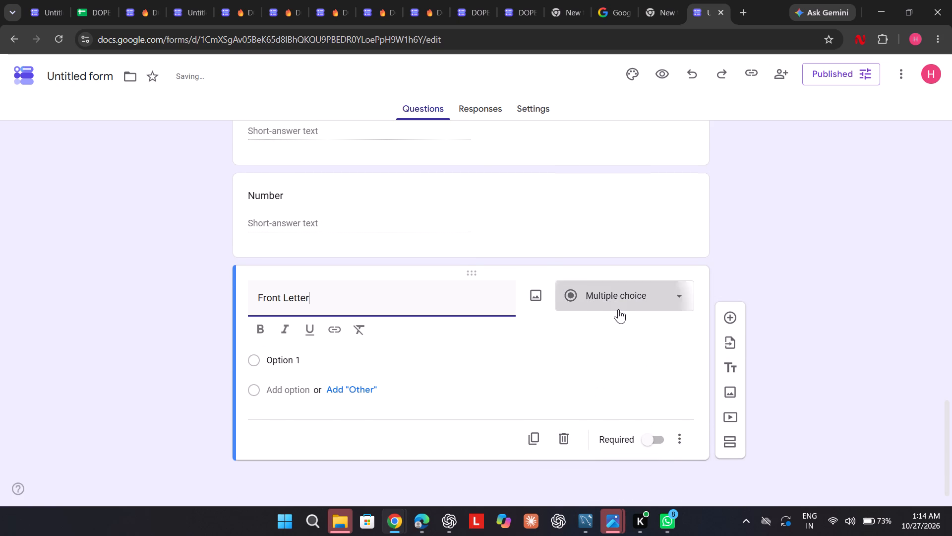
pyautogui.click(636, 106)
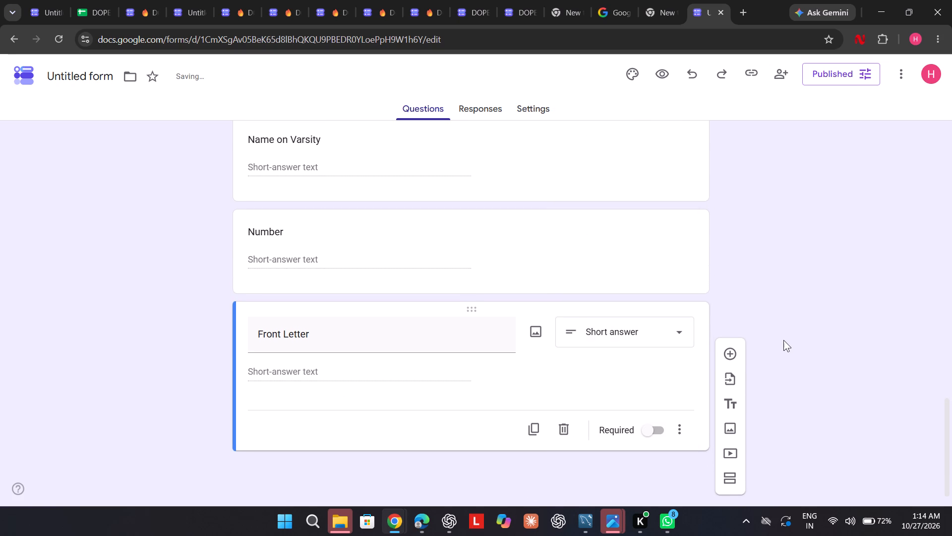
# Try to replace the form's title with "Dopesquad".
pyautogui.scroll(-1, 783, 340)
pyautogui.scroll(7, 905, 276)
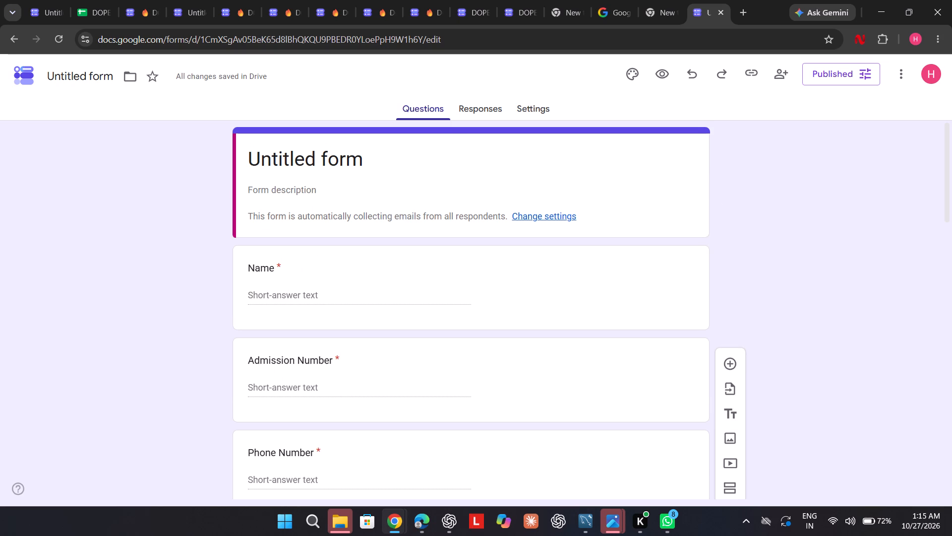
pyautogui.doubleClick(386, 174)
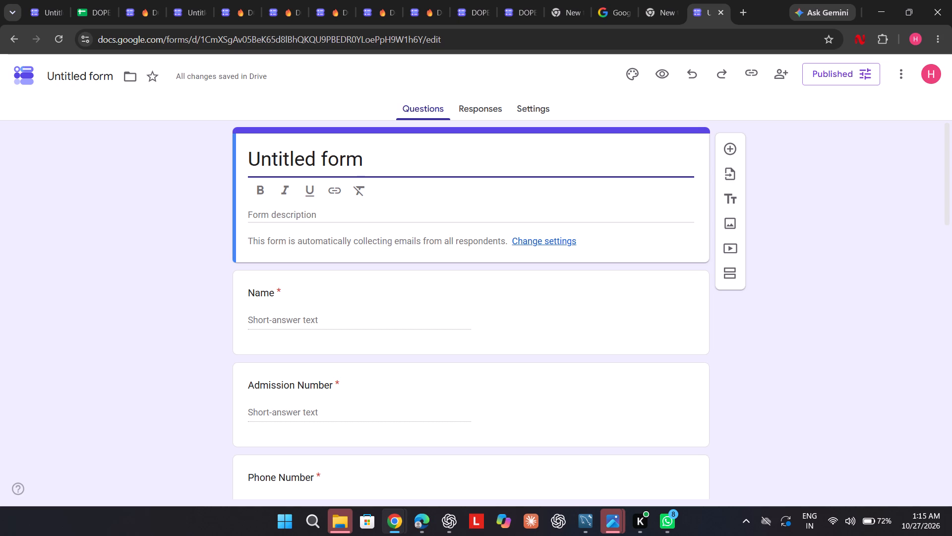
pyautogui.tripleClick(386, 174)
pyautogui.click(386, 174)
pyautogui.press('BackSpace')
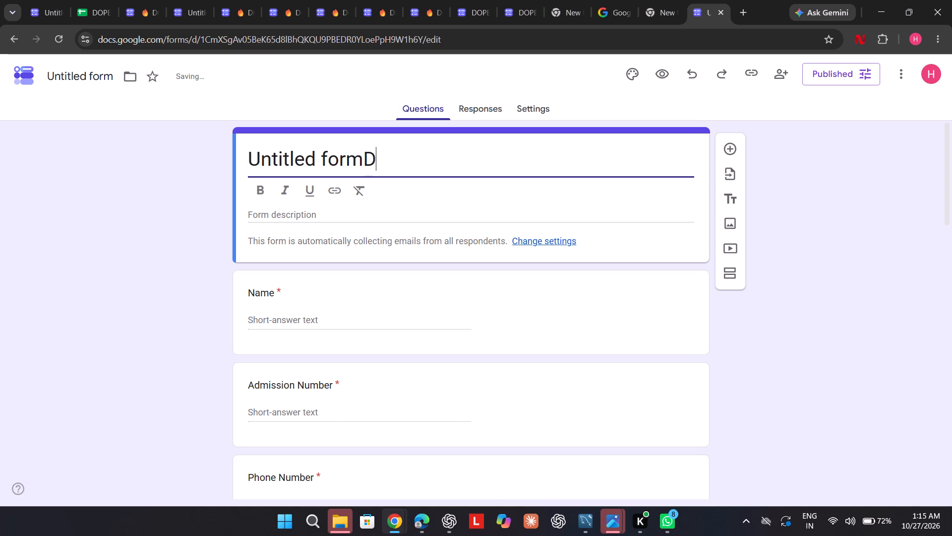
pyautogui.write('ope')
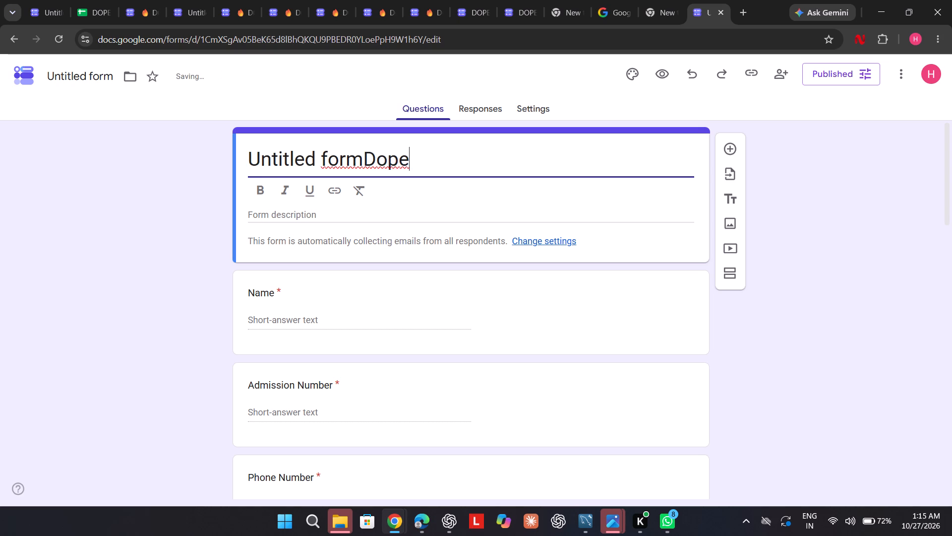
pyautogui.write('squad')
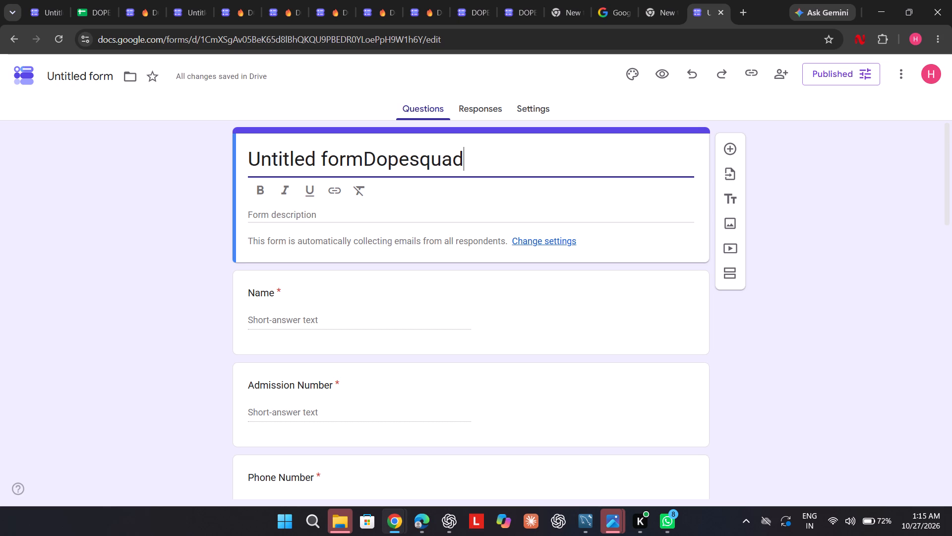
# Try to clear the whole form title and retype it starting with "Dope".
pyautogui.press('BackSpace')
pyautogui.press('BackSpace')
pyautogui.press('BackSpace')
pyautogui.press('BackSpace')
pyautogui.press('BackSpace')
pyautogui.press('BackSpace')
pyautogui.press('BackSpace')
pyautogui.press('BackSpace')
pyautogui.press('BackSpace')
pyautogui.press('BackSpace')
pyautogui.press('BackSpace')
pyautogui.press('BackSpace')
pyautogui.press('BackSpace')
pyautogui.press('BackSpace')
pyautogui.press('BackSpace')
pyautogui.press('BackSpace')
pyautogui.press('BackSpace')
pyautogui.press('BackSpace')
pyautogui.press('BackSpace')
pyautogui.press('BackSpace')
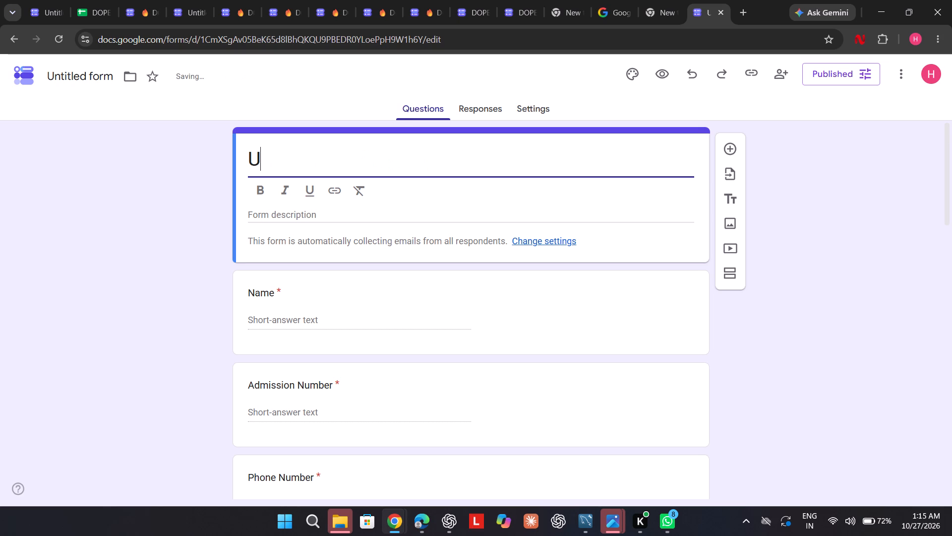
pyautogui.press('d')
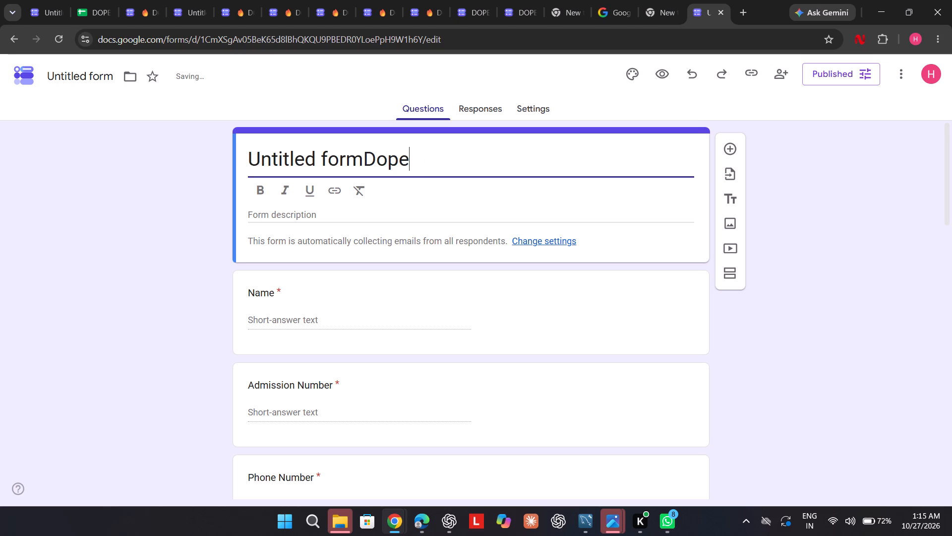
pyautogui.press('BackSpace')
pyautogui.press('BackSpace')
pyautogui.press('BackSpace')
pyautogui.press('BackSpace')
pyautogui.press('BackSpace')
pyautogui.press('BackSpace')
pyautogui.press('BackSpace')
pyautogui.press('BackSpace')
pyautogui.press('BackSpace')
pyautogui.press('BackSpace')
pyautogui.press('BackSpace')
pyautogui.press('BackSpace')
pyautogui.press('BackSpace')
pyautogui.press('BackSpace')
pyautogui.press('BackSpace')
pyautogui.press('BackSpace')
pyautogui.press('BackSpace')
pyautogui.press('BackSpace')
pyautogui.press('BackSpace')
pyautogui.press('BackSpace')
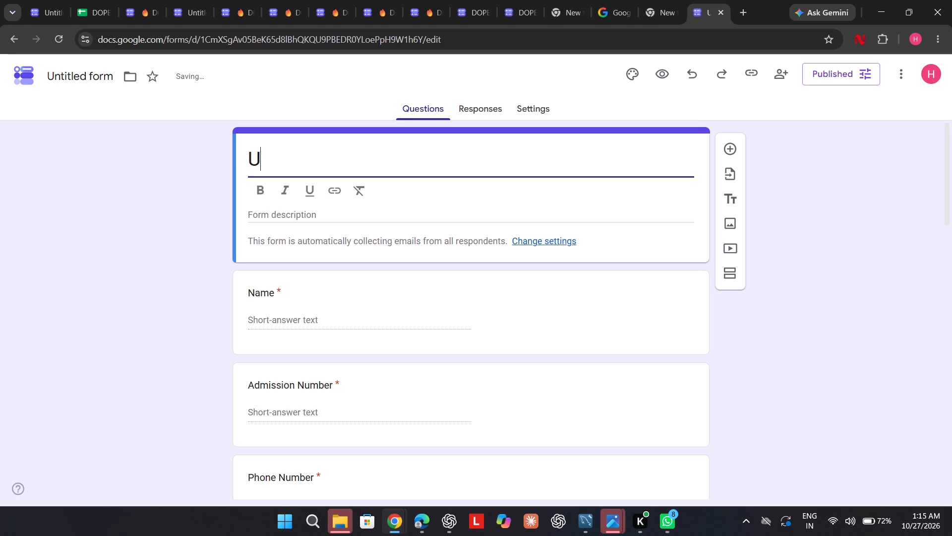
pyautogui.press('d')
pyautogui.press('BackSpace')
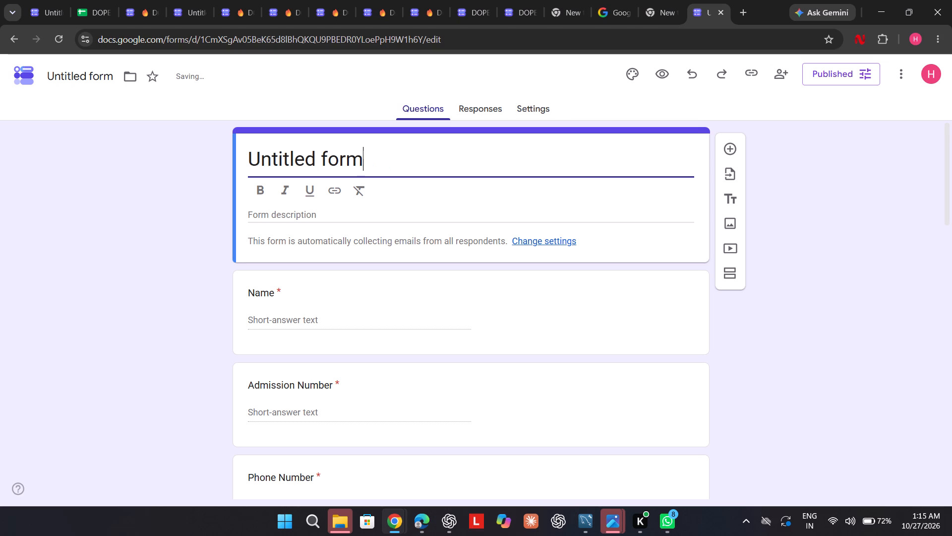
# Enter "Dopesquad" in the form's title.
pyautogui.press('d')
pyautogui.write('ope')
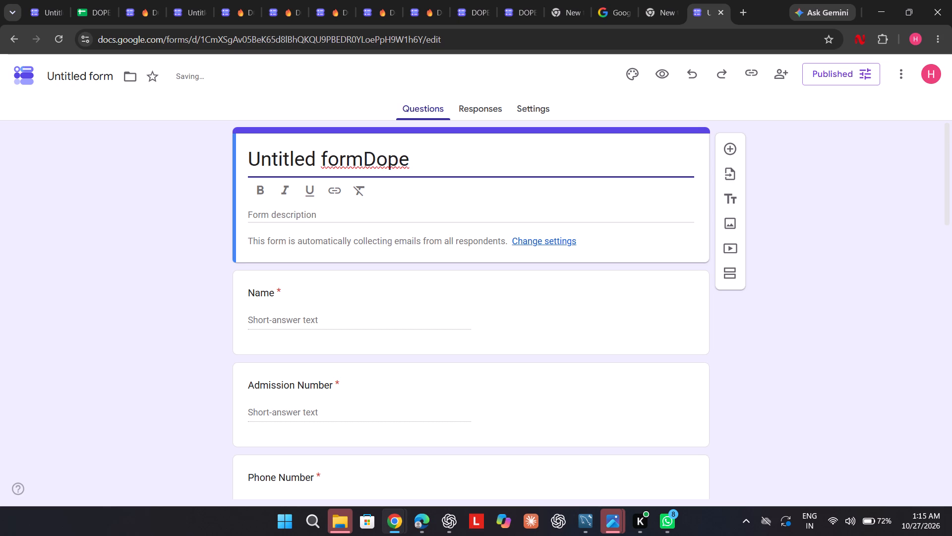
pyautogui.press('w')
pyautogui.press('BackSpace')
pyautogui.press('s')
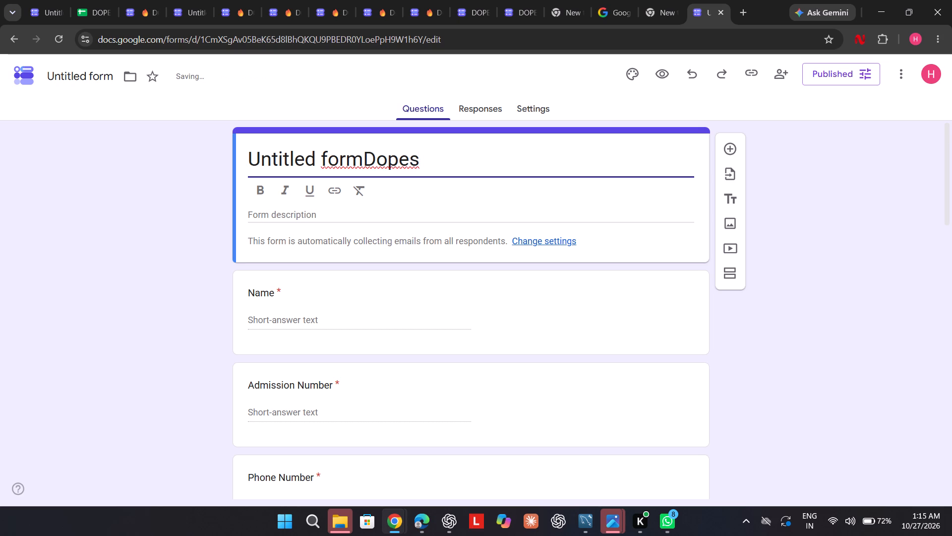
pyautogui.write('quad')
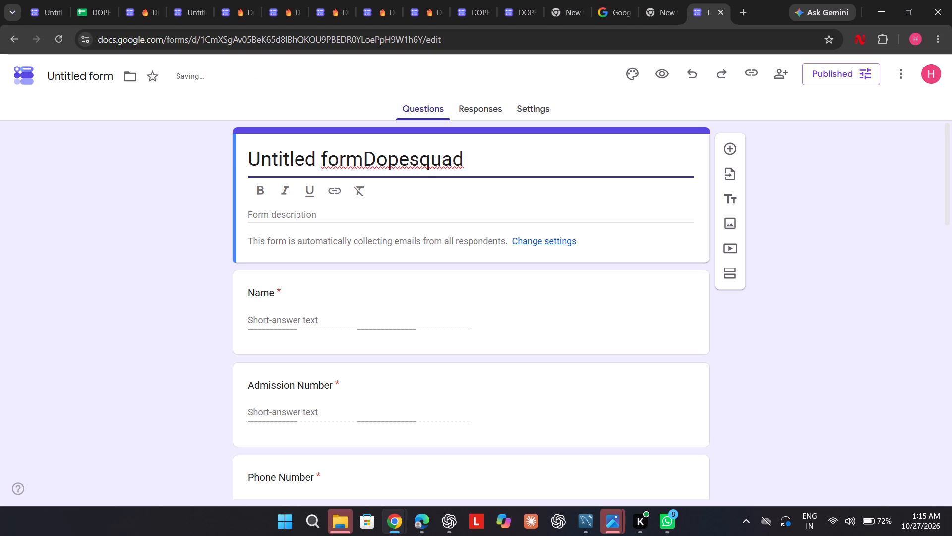
pyautogui.press('space')
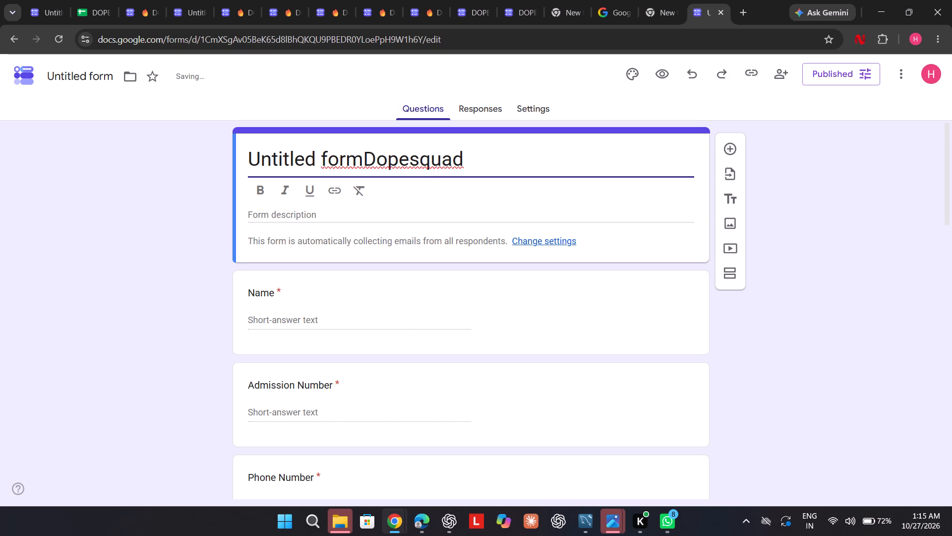
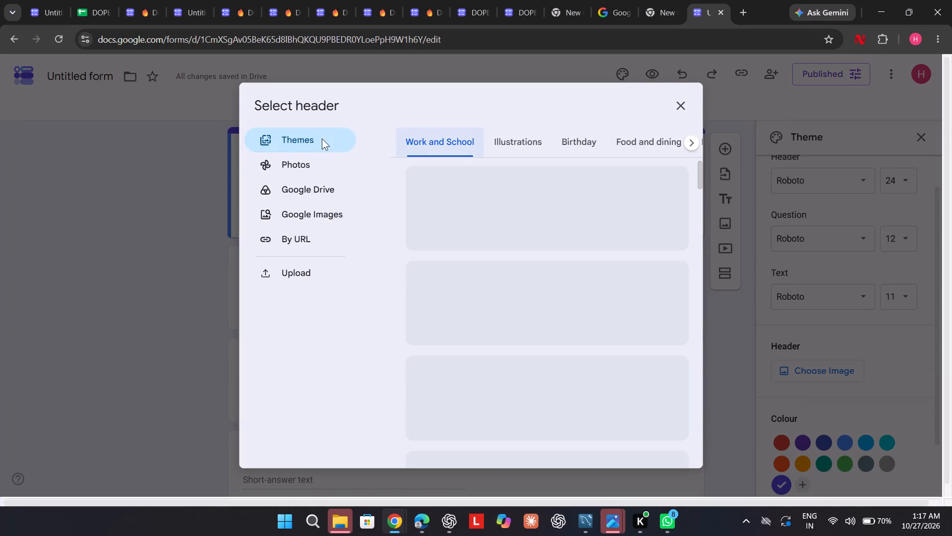
# Upload the Dope Squad x Offcampus x Naruto varsity jacket banner from the computer as the form's header image.
pyautogui.click(306, 162)
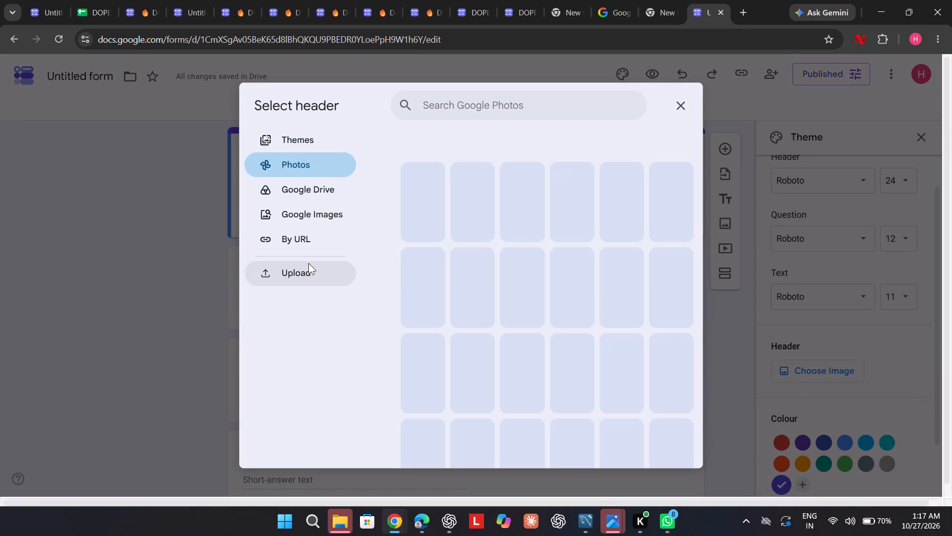
pyautogui.click(308, 273)
pyautogui.click(538, 317)
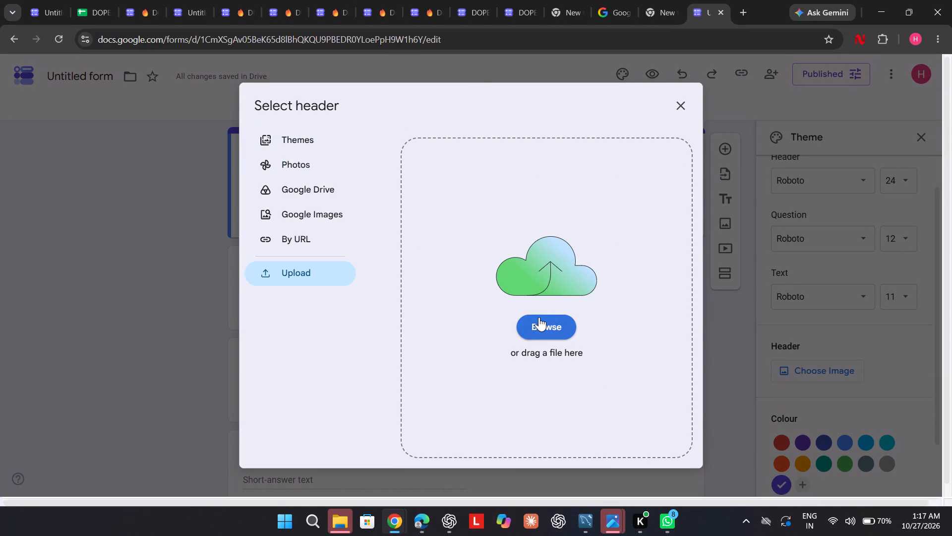
pyautogui.doubleClick(297, 99)
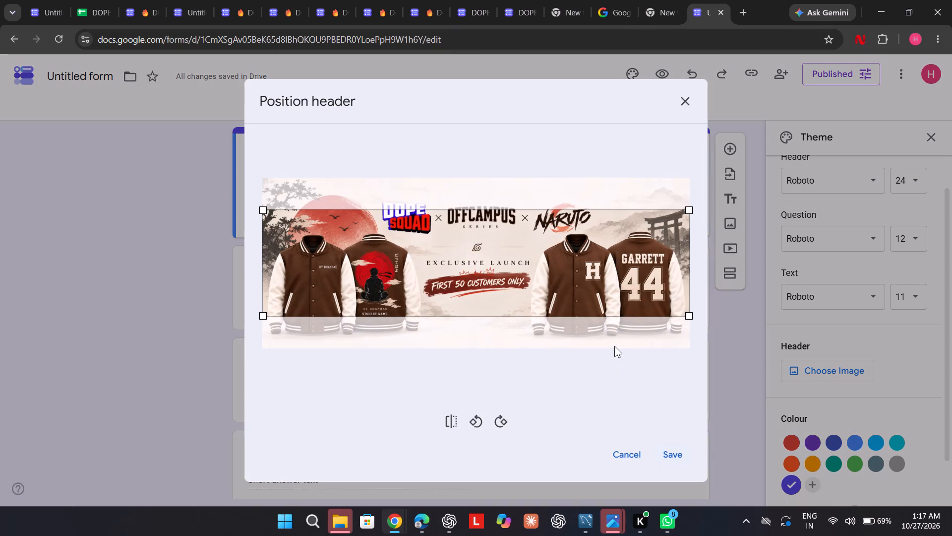
# Shift the header crop area slightly upward on the banner so the Dope Squad, Offcampus and Naruto logos fit fully inside.
pyautogui.scroll(1, 618, 274)
pyautogui.moveTo(650, 258); pyautogui.dragTo(652, 245)
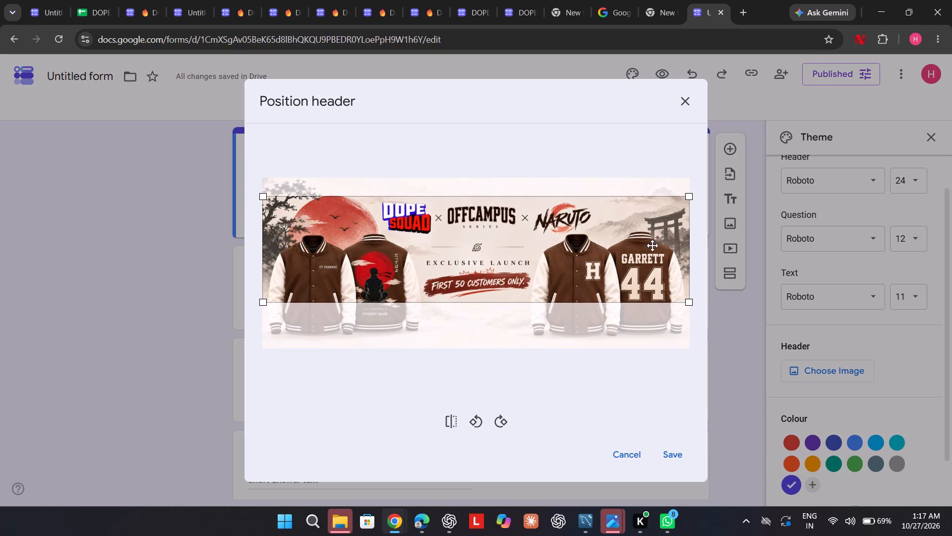
pyautogui.moveTo(652, 245); pyautogui.dragTo(651, 249)
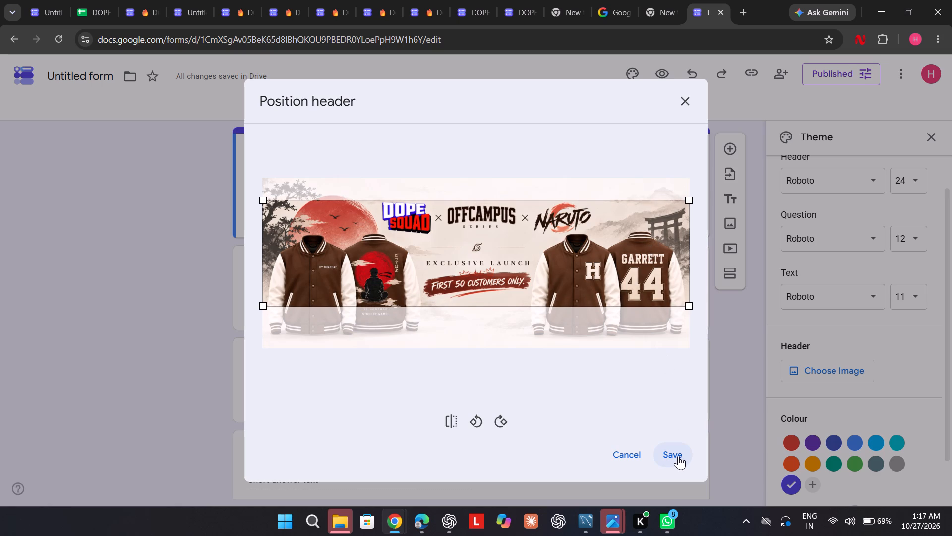
# Nudge the header crop area slightly on the varsity jacket banner and save it as the form's header image.
pyautogui.click(621, 265)
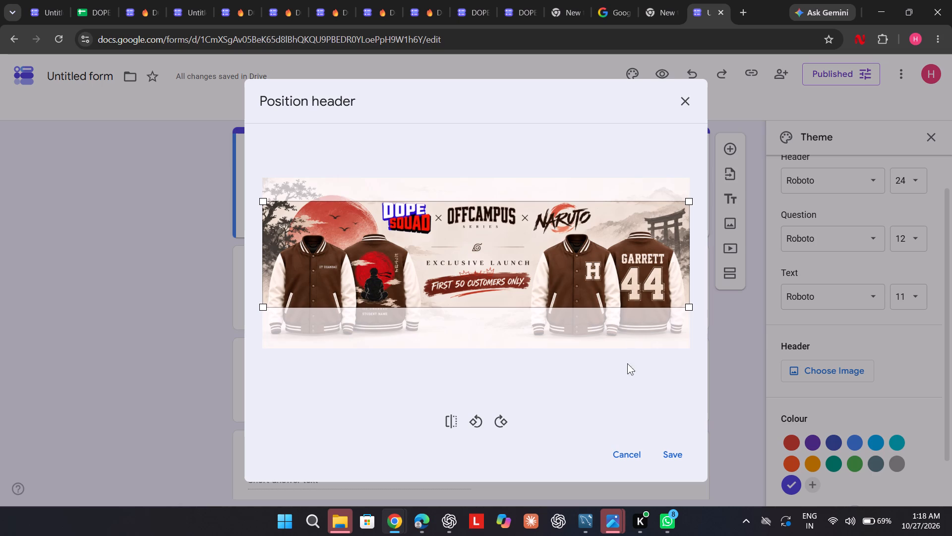
pyautogui.click(672, 449)
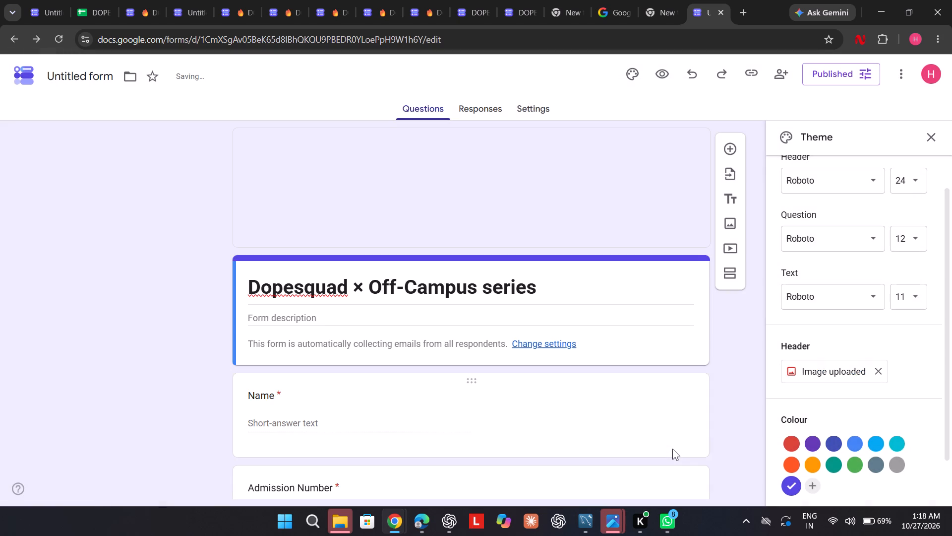
# Change the form's theme colour from the banner's suggested swatches to the muted grey-mauve.
pyautogui.scroll(1, 672, 449)
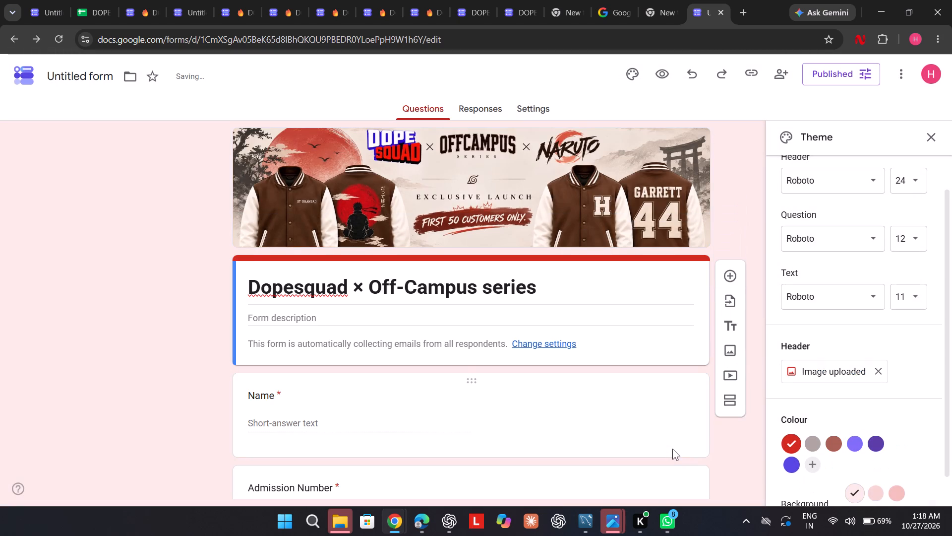
pyautogui.scroll(-1, 672, 449)
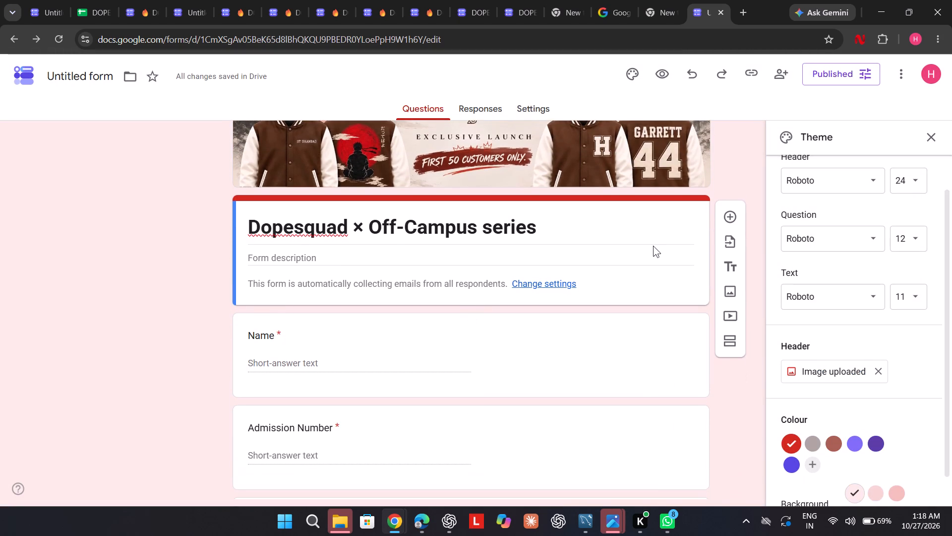
pyautogui.click(810, 445)
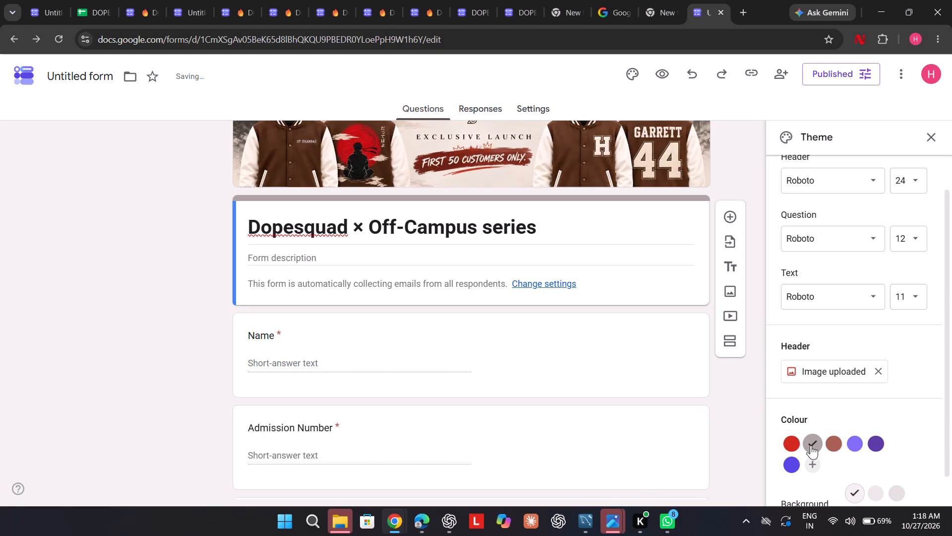
pyautogui.scroll(-1, 845, 449)
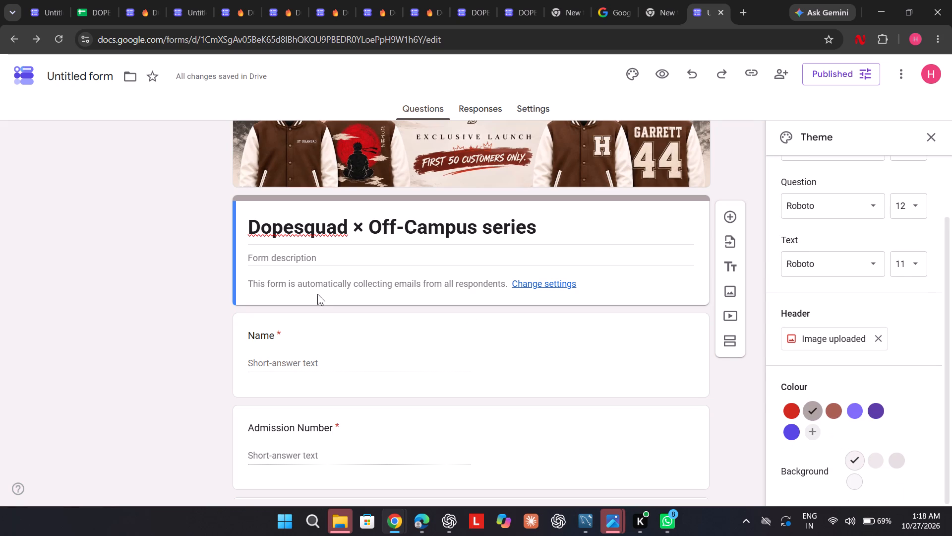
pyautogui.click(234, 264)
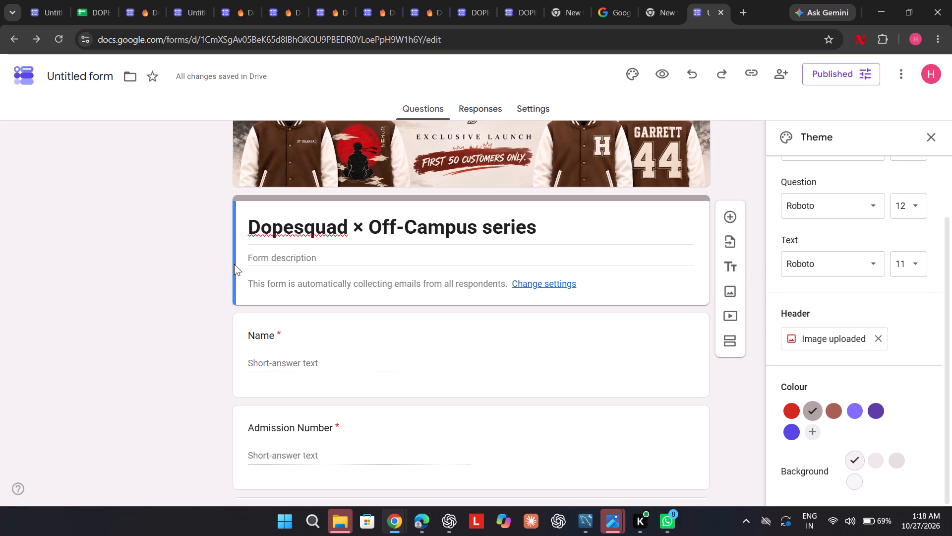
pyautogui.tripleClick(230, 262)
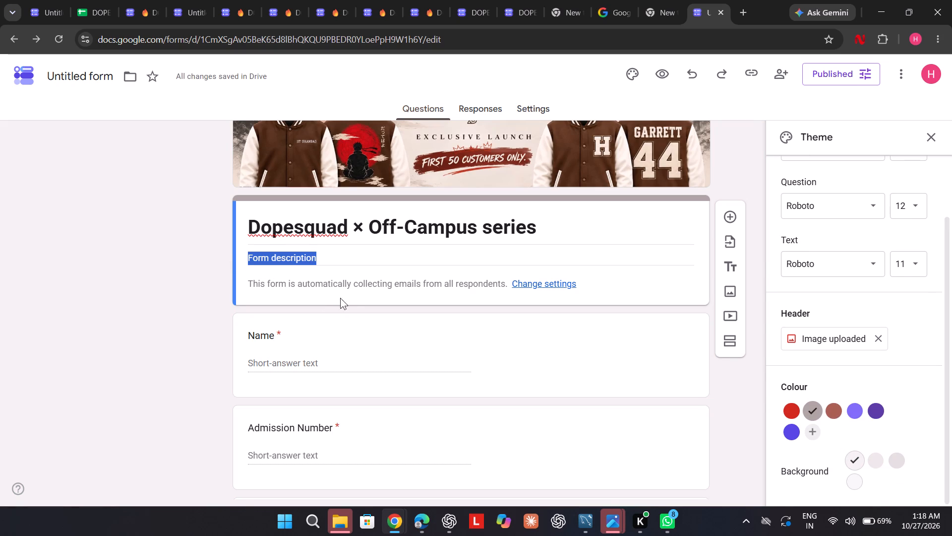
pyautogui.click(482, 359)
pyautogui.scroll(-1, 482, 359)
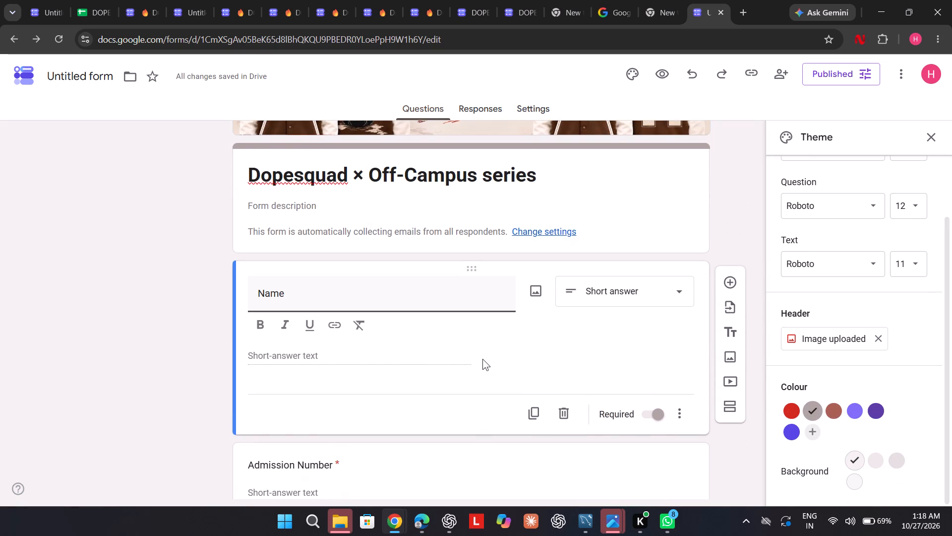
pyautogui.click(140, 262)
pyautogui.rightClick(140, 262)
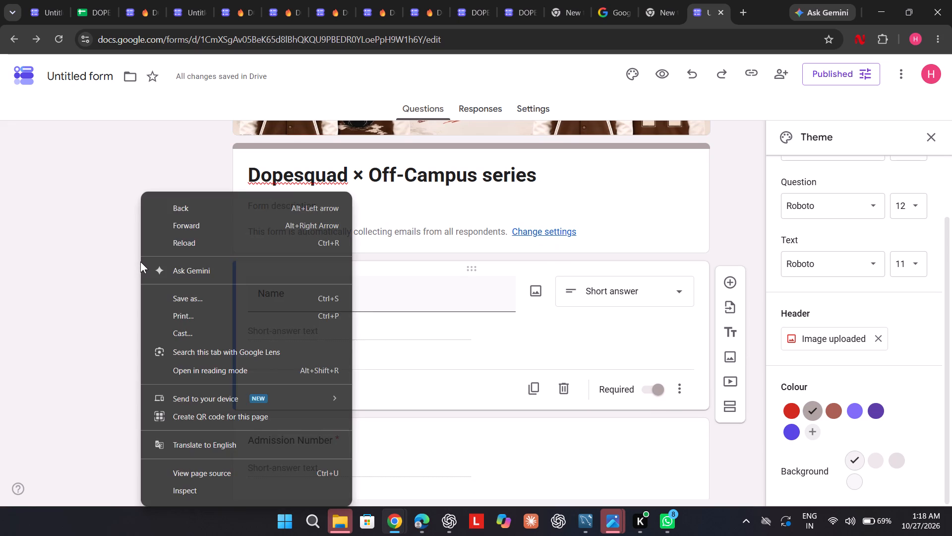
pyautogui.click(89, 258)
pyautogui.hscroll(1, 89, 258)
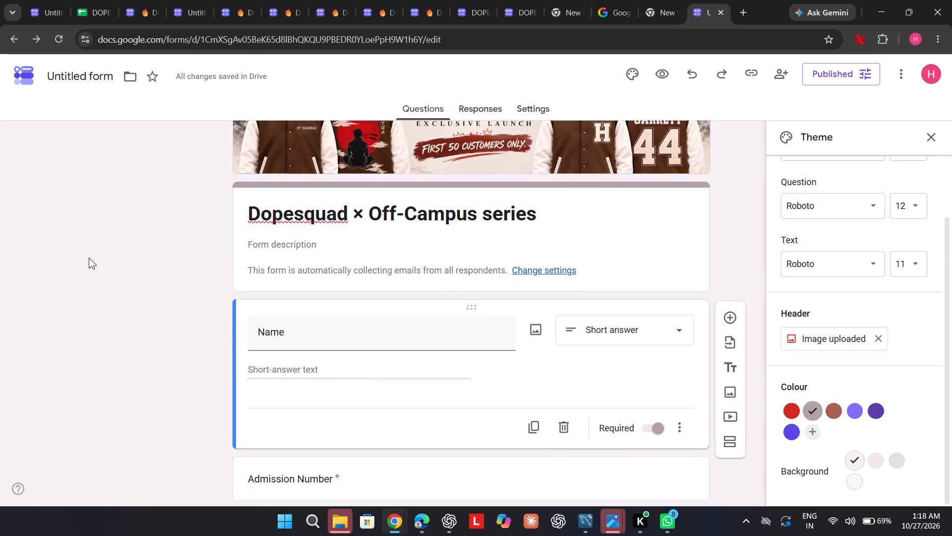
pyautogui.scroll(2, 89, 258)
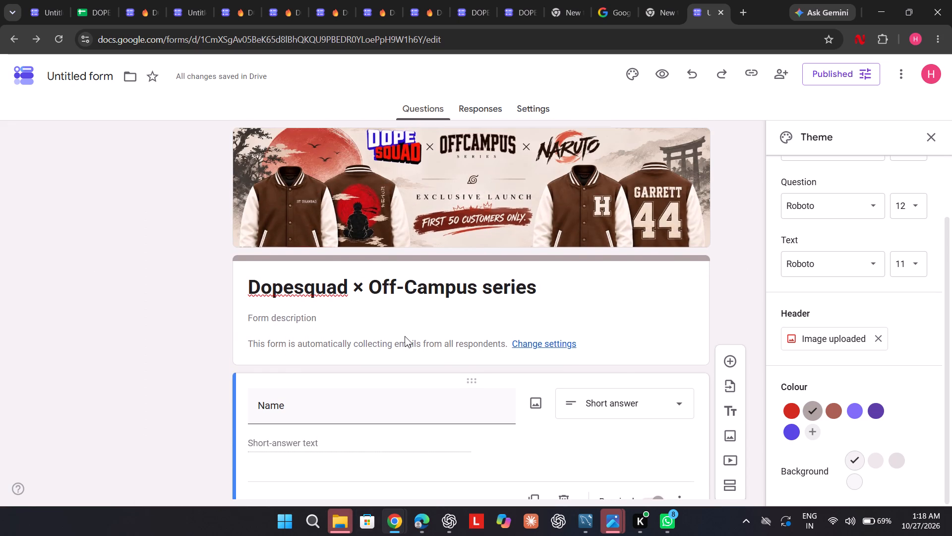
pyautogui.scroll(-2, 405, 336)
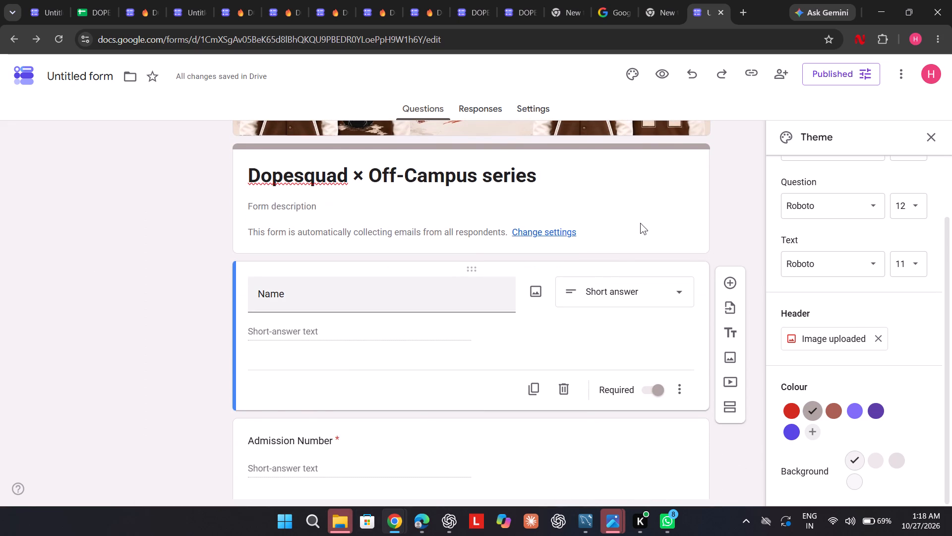
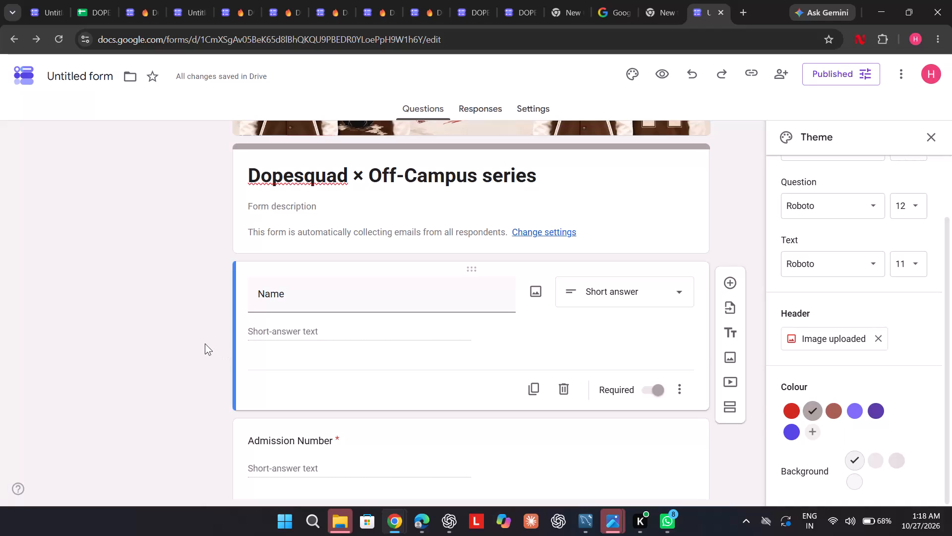
# Close the form's theme settings.
pyautogui.click(153, 339)
pyautogui.click(932, 134)
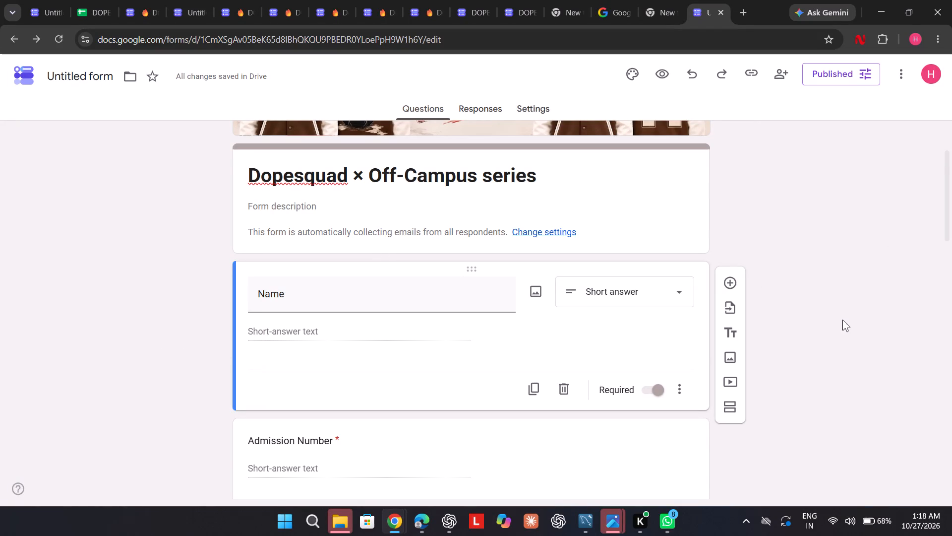
# Review the form's questions from Admission Number through the Hostel options to Room No. and Name on Varsity.
pyautogui.scroll(-4, 842, 320)
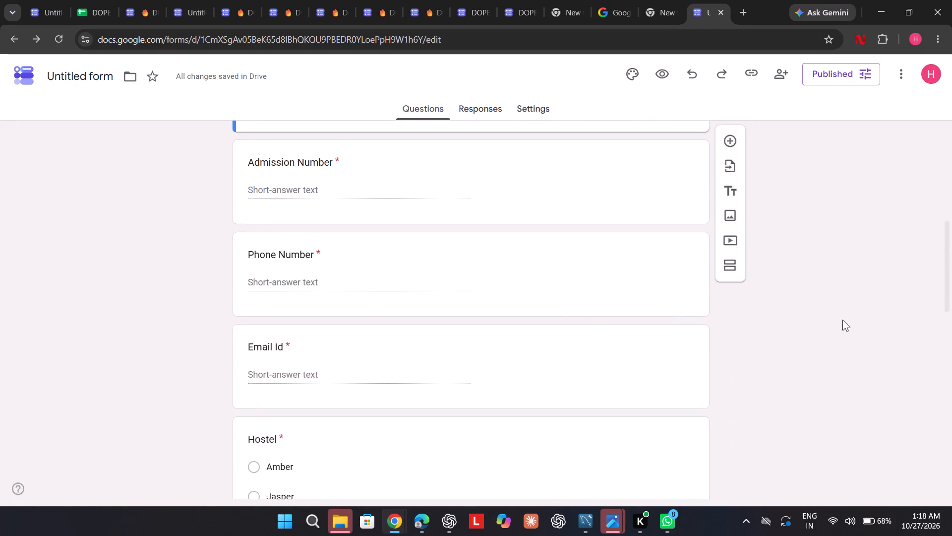
pyautogui.scroll(-1, 842, 320)
pyautogui.scroll(3, 842, 320)
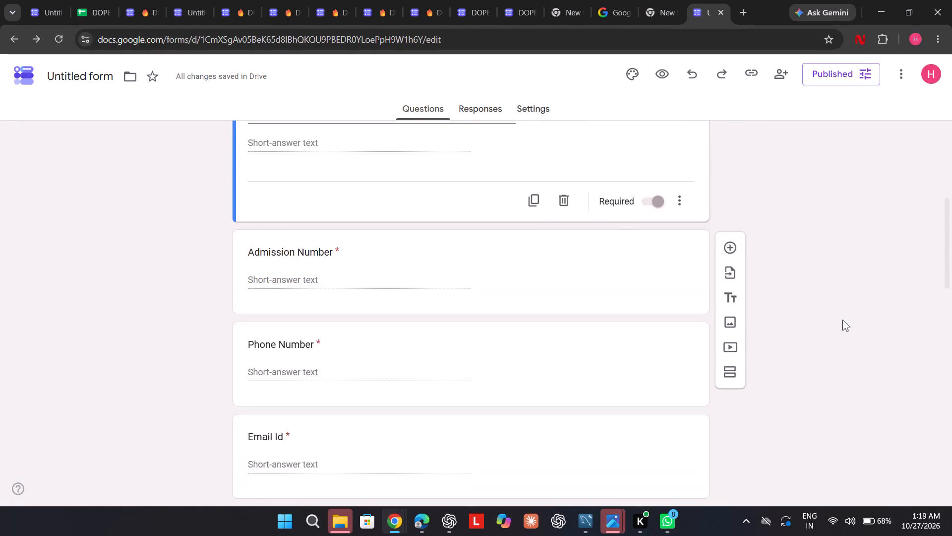
pyautogui.scroll(1, 842, 320)
pyautogui.scroll(-2, 842, 320)
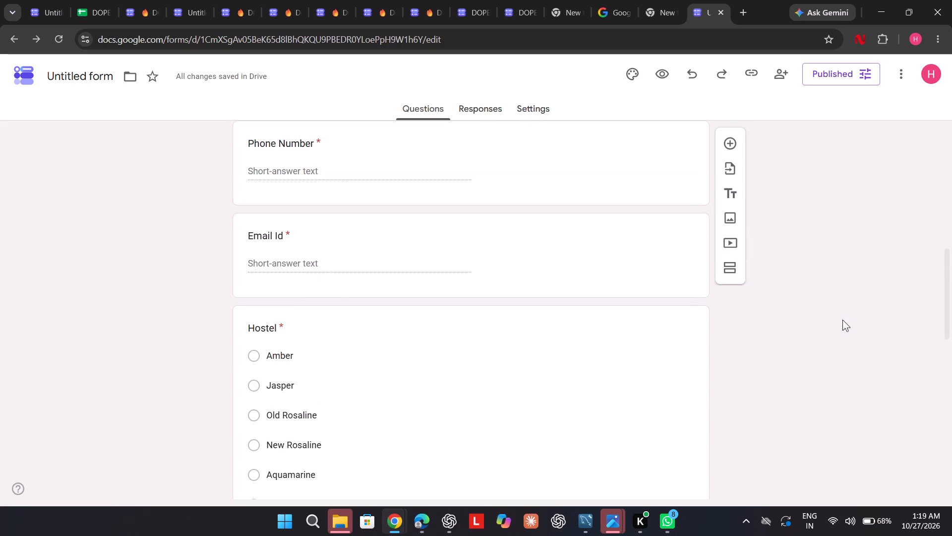
pyautogui.scroll(-1, 842, 320)
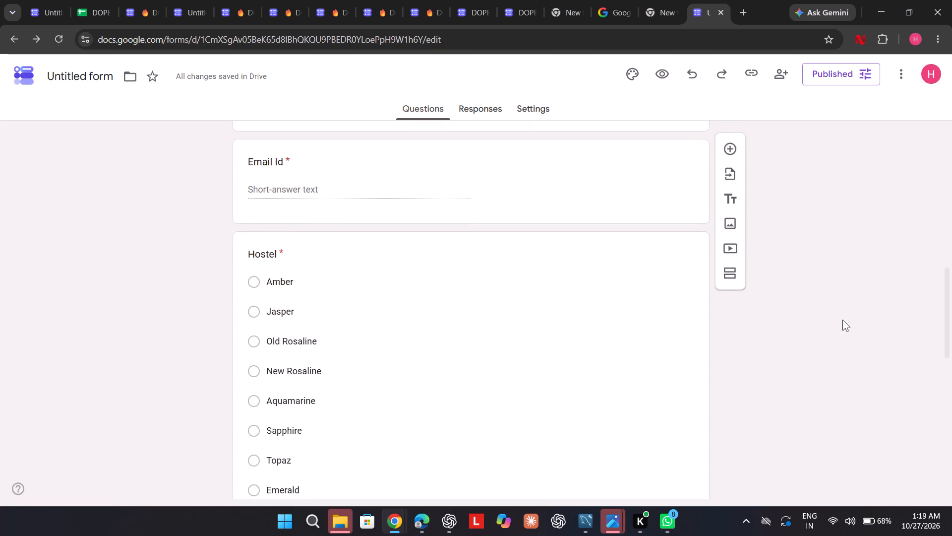
pyautogui.scroll(-4, 842, 320)
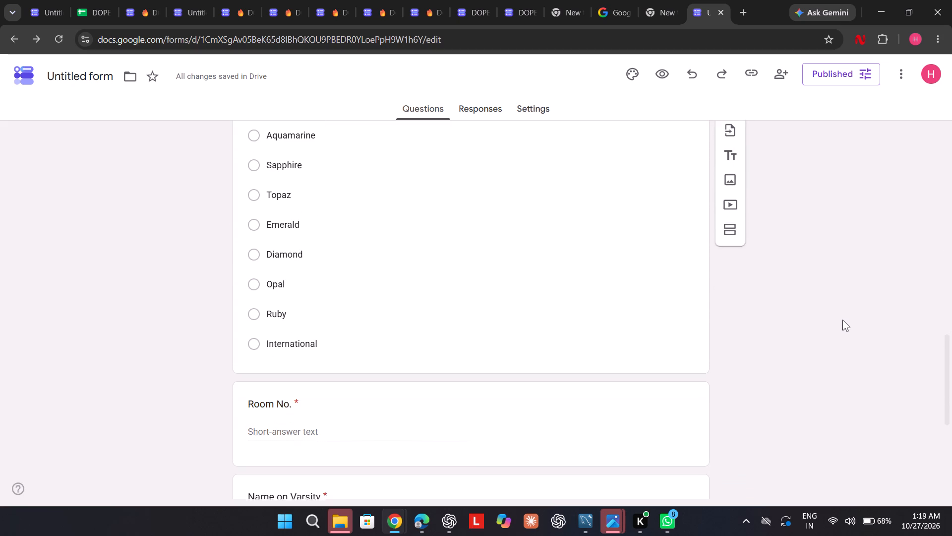
pyautogui.scroll(-1, 842, 320)
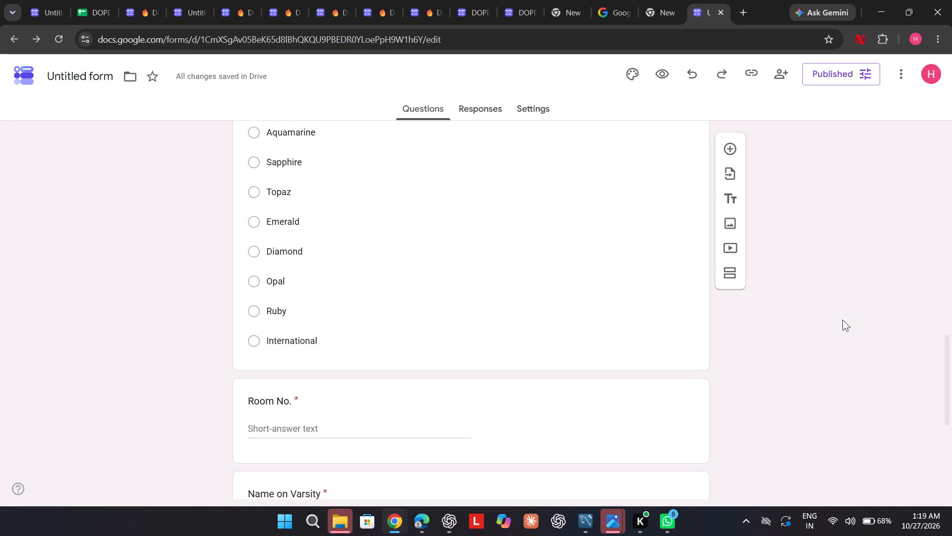
# Review the whole form from the header banner and title through the Hostel, Room No., varsity name, number and front letter questions.
pyautogui.scroll(-2, 842, 320)
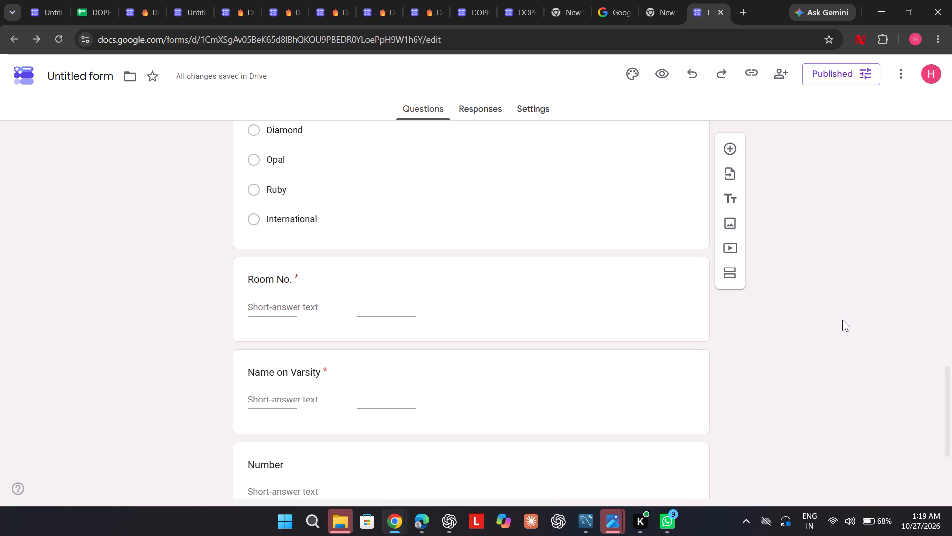
pyautogui.scroll(-1, 842, 320)
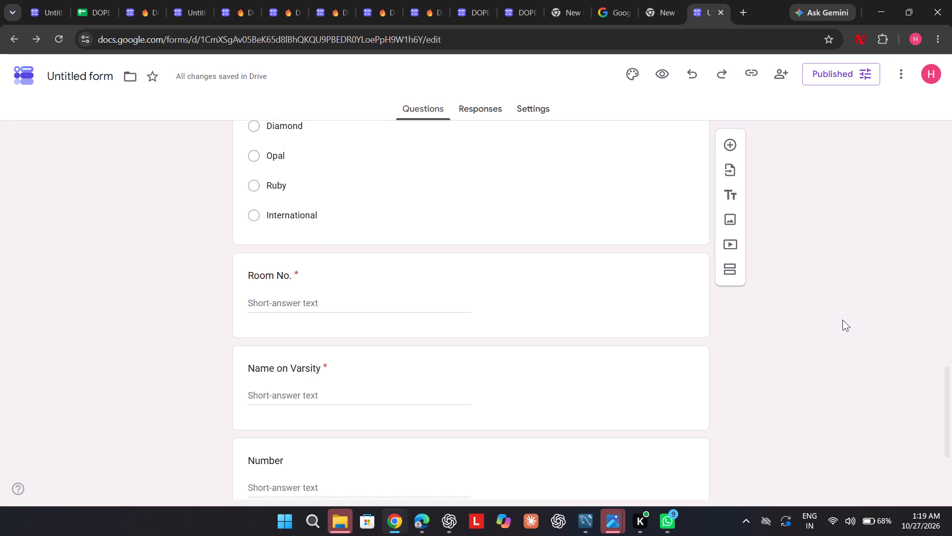
pyautogui.scroll(-2, 842, 320)
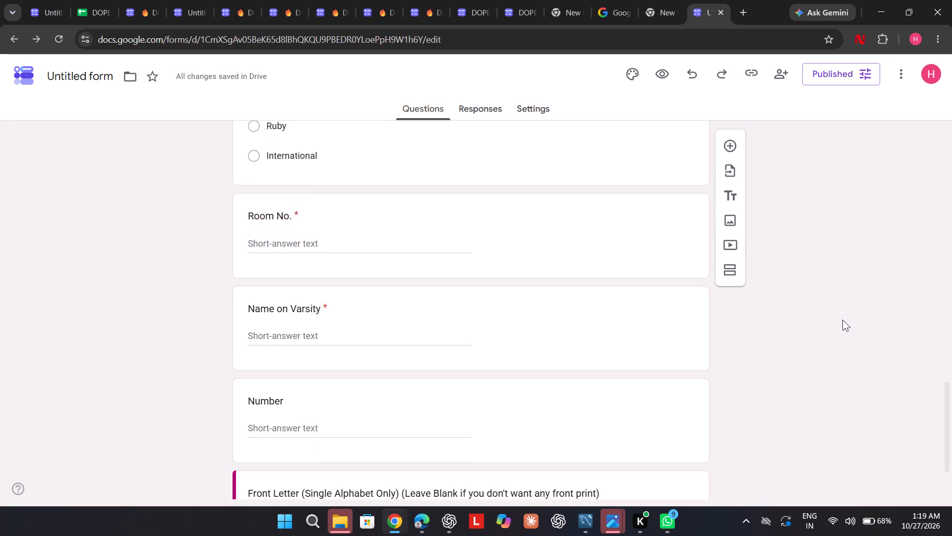
pyautogui.scroll(-3, 842, 320)
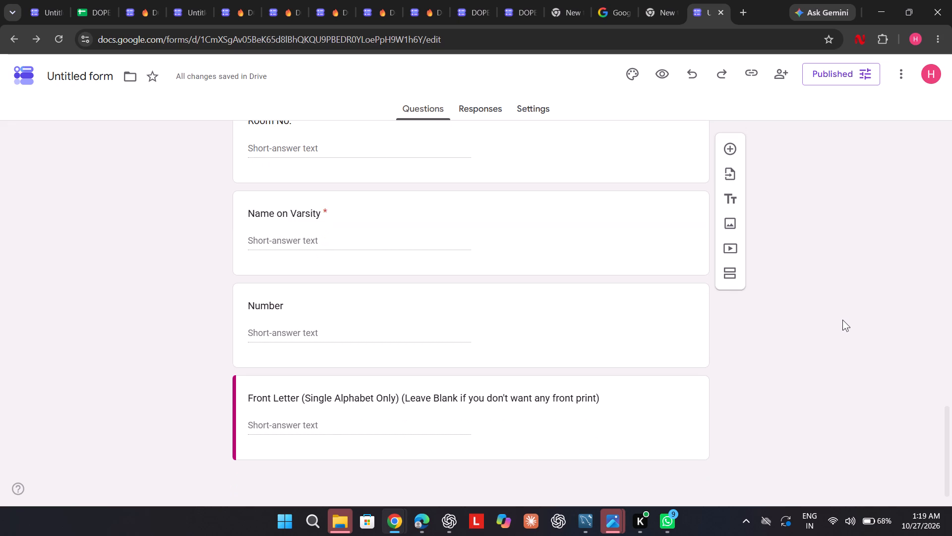
pyautogui.scroll(1, 842, 320)
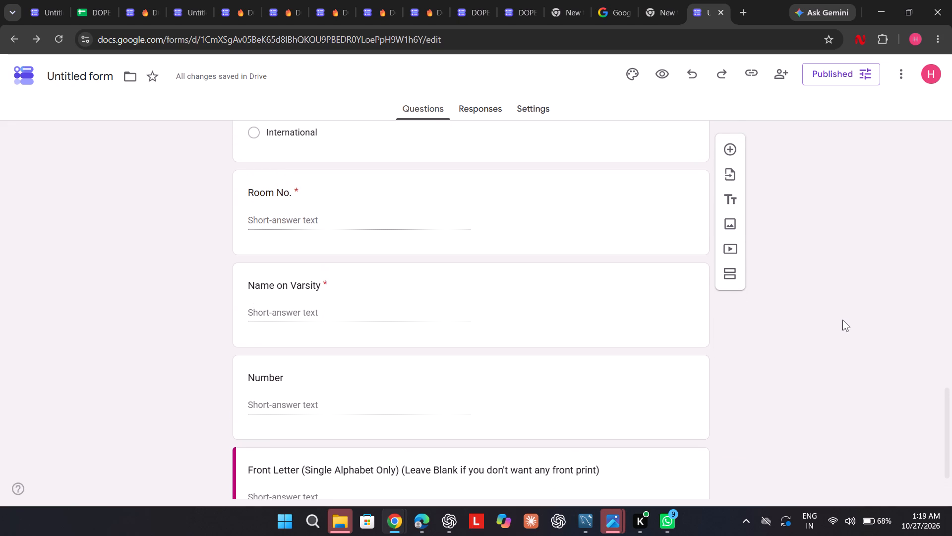
pyautogui.scroll(10, 842, 320)
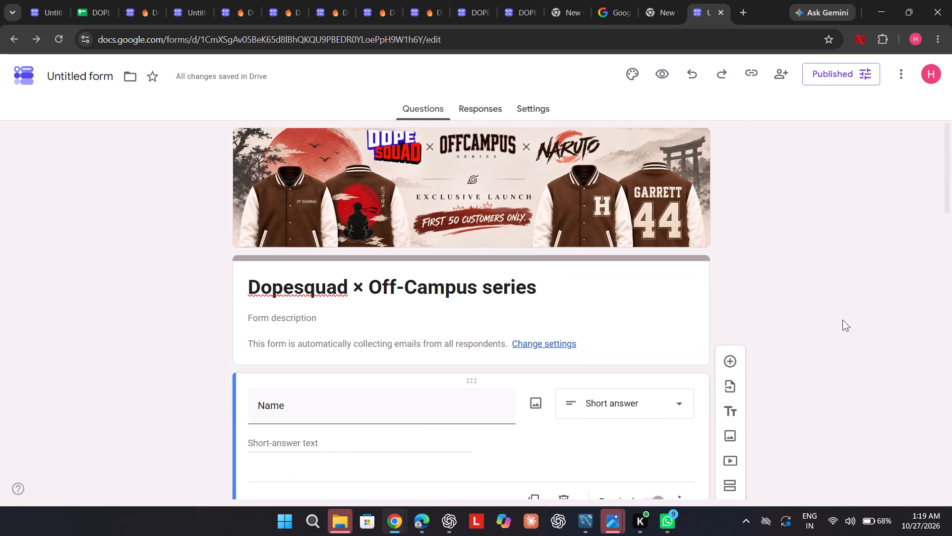
pyautogui.scroll(-5, 842, 320)
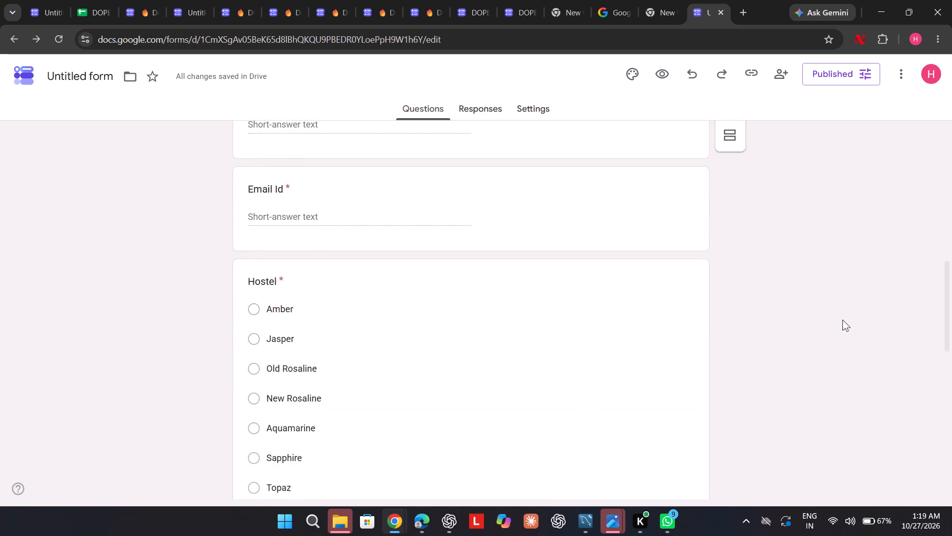
pyautogui.scroll(-2, 842, 320)
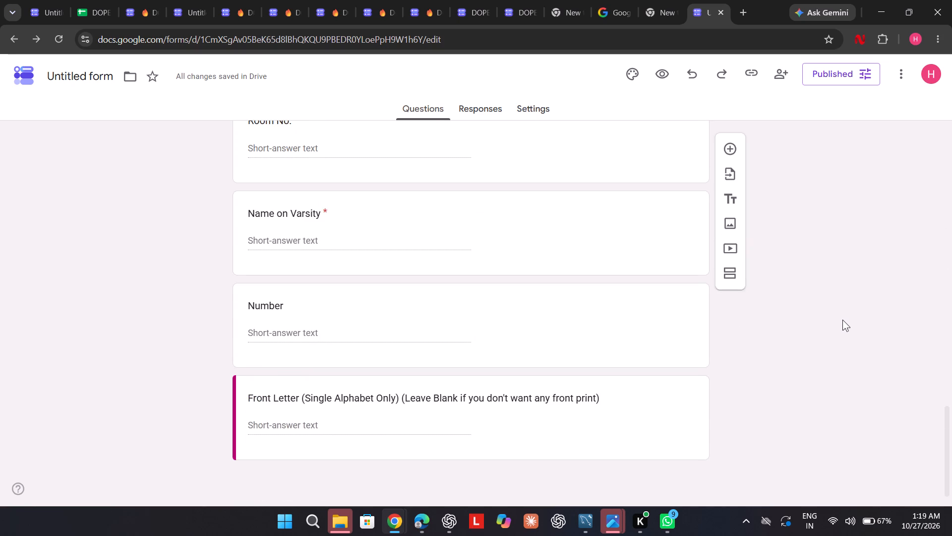
pyautogui.scroll(8, 842, 320)
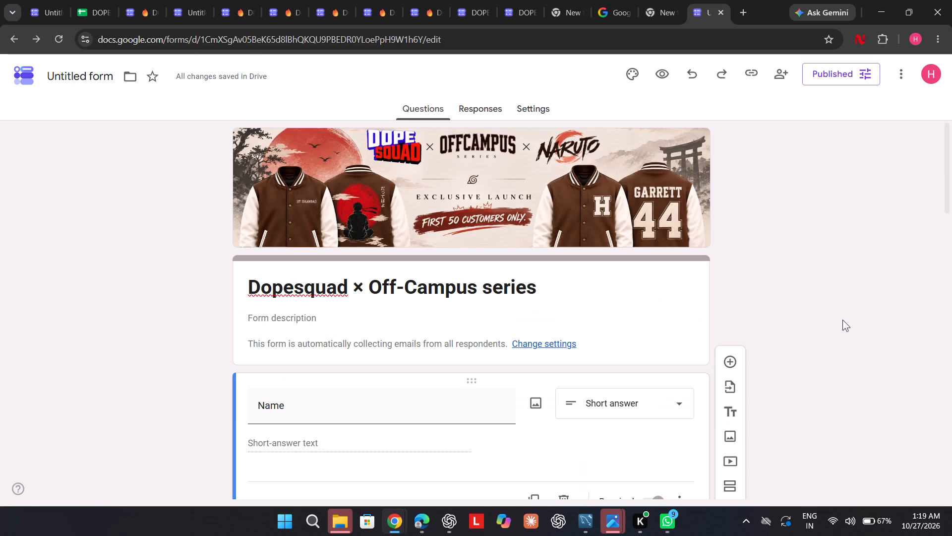
pyautogui.scroll(-6, 842, 320)
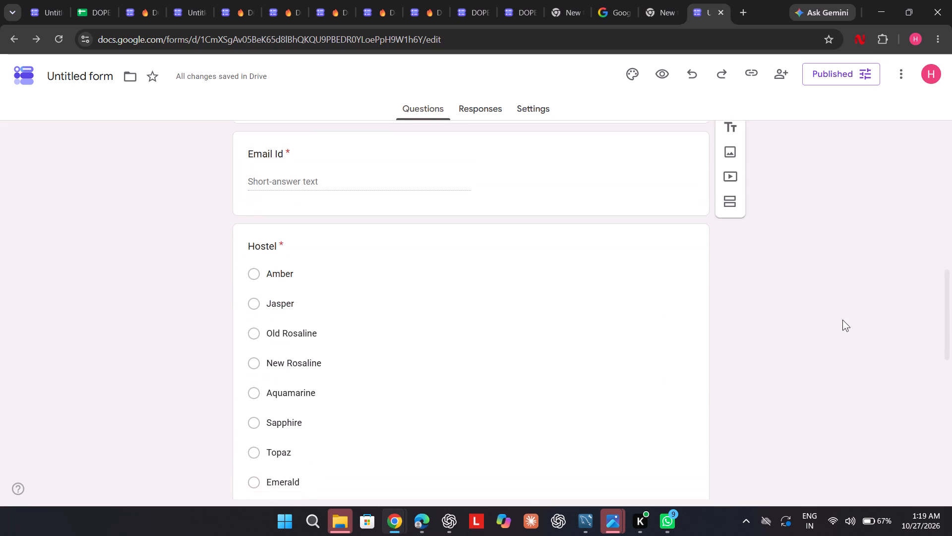
pyautogui.scroll(-5, 842, 320)
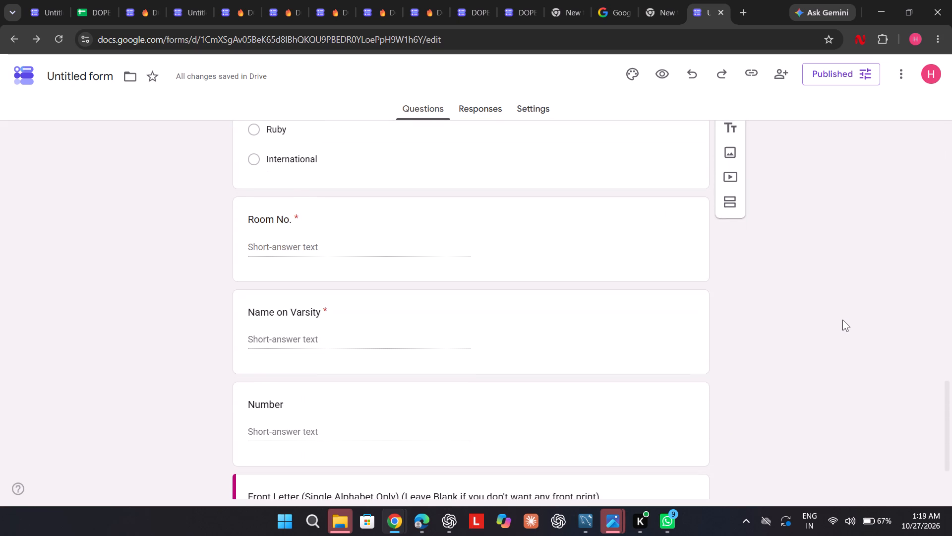
pyautogui.scroll(8, 842, 320)
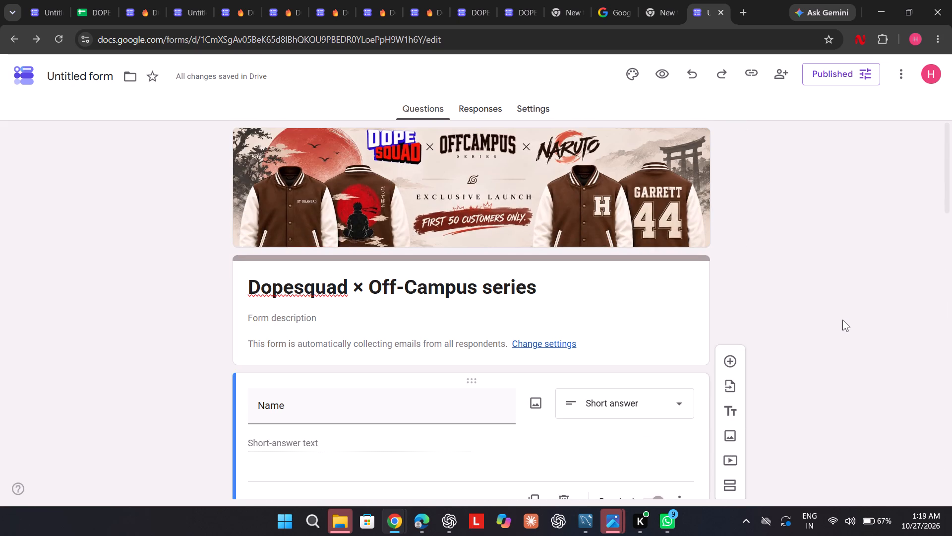
# Rename the Number question as "Number on Back".
pyautogui.scroll(-6, 842, 320)
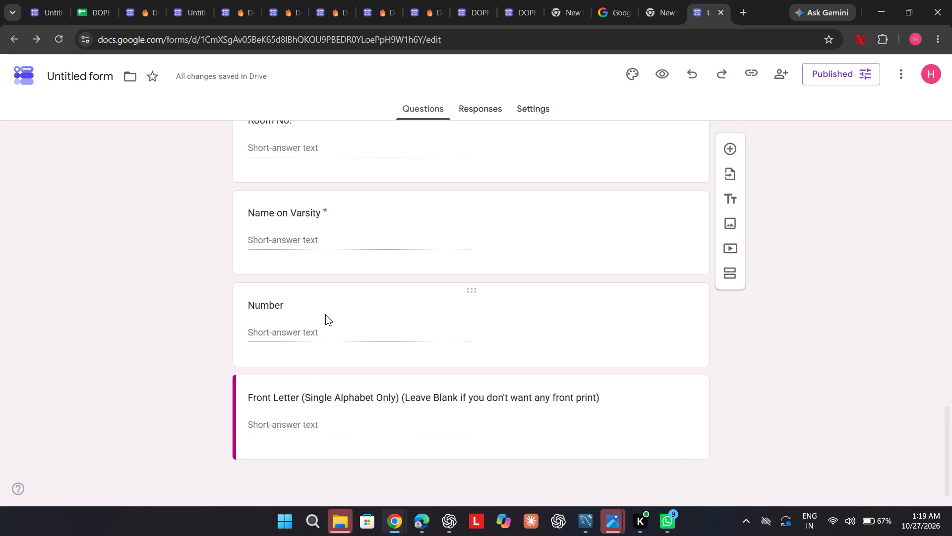
pyautogui.click(325, 314)
pyautogui.click(325, 314)
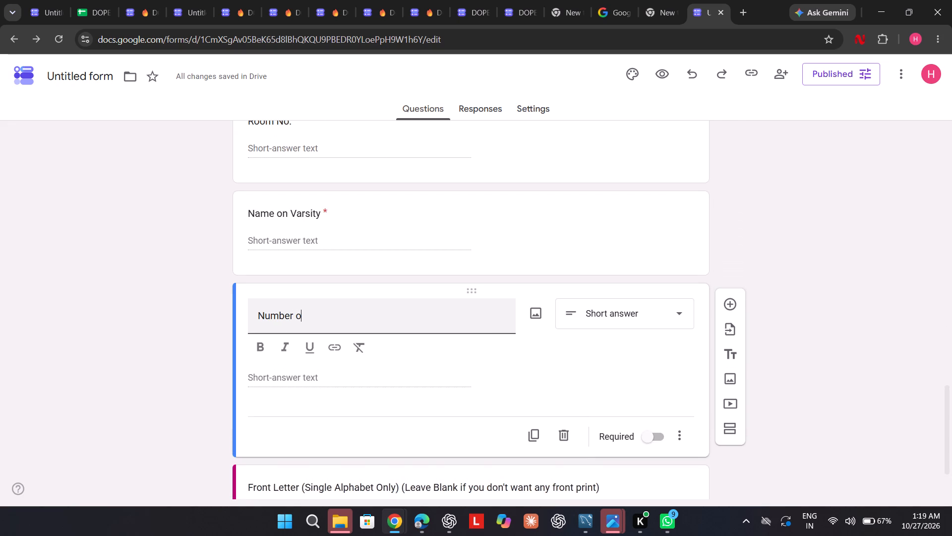
pyautogui.write('ack')
pyautogui.click(805, 267)
pyautogui.scroll(3, 805, 267)
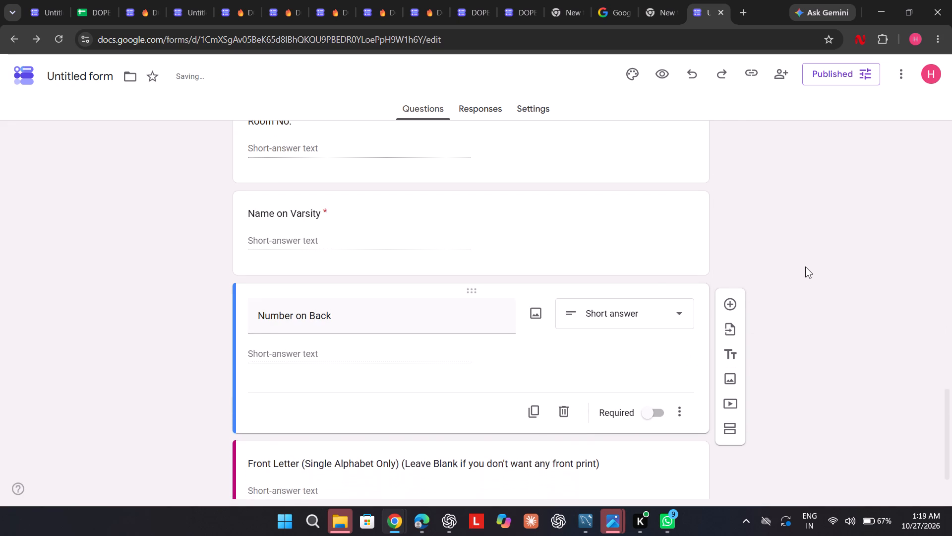
pyautogui.scroll(6, 805, 267)
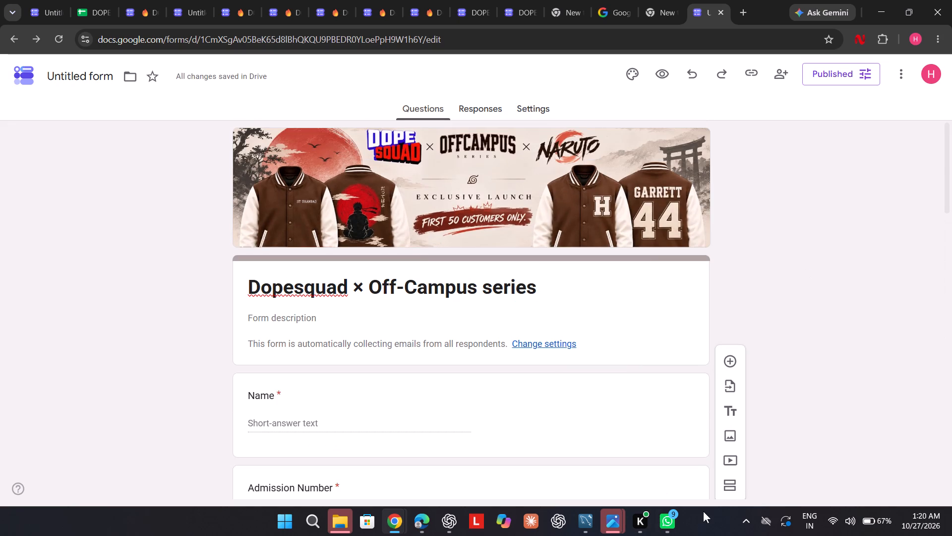